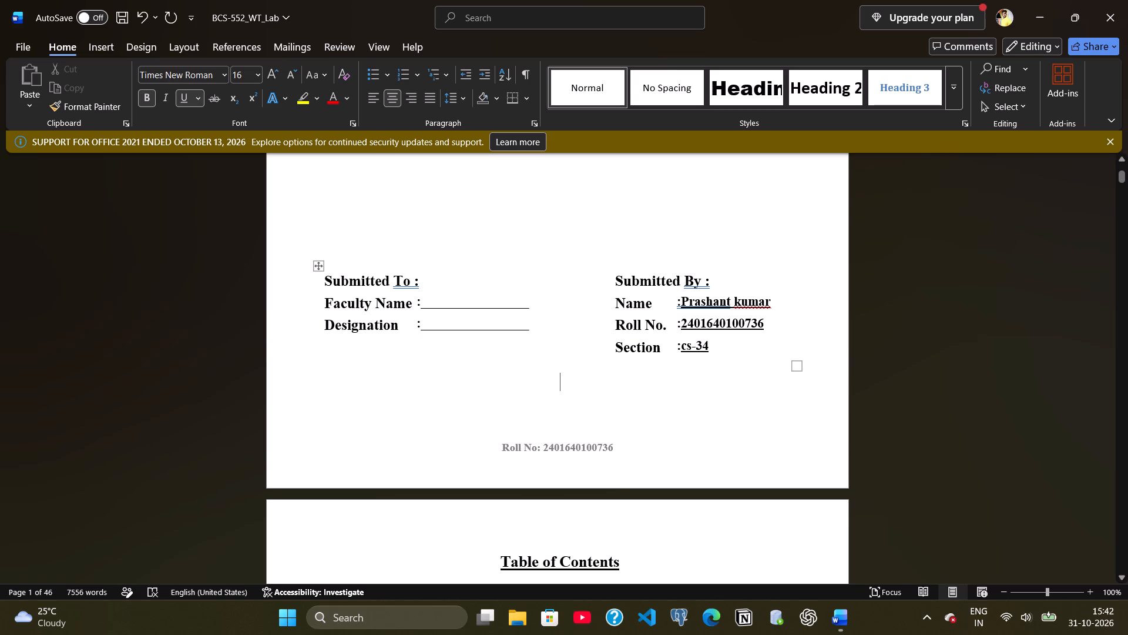
Change the Section value under Submitted By on the cover page to cs-3F.
left_click(718, 346)
key("BackSpace")
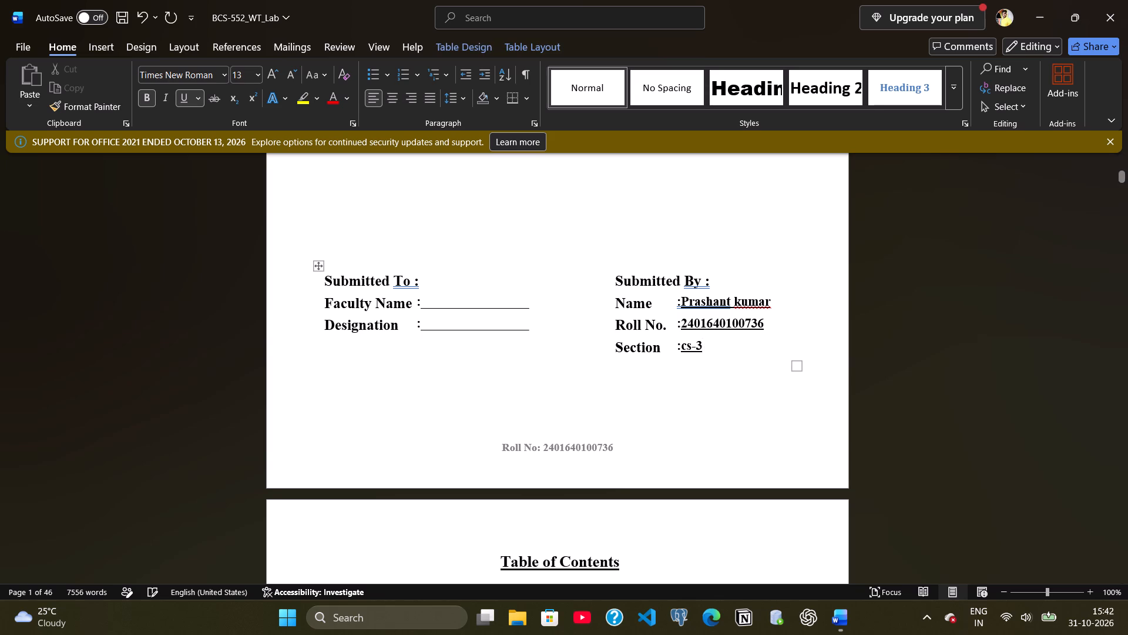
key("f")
scroll(710, 346, "left", 1)
key("BackSpace")
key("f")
Enter the faculty member's name, with capitalised initials, in the Faculty Name blank under Submitted To.
left_click(473, 304)
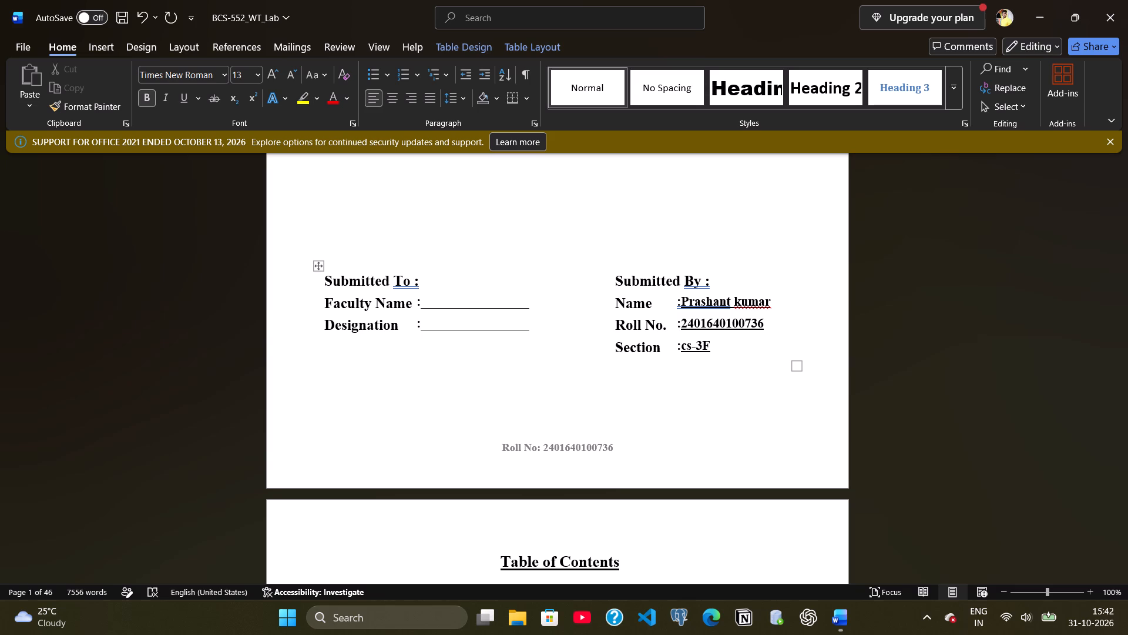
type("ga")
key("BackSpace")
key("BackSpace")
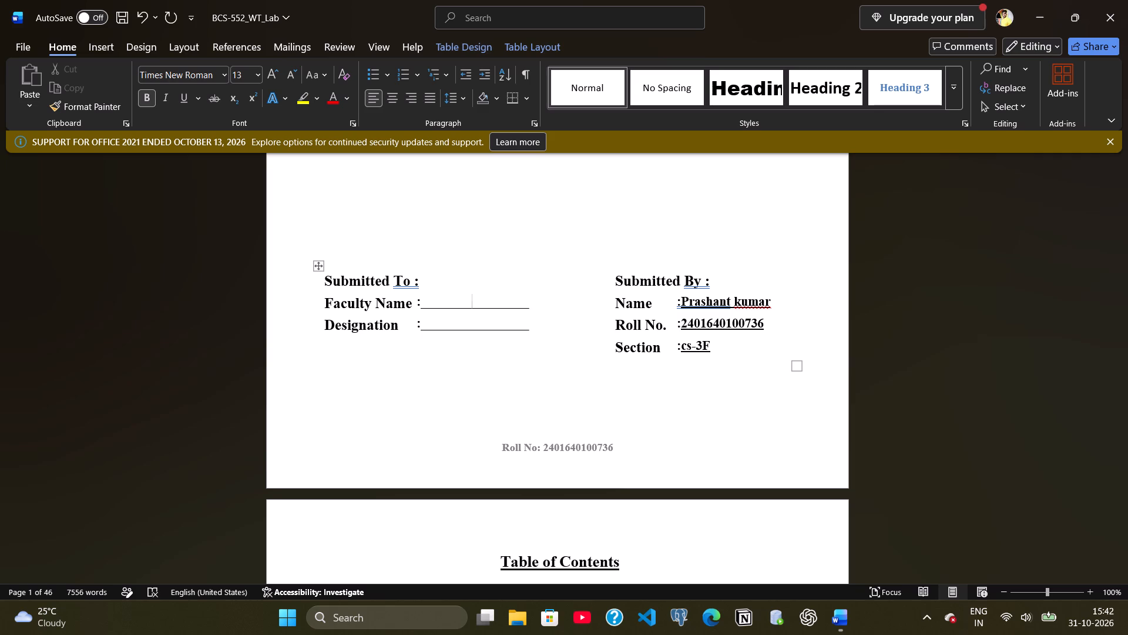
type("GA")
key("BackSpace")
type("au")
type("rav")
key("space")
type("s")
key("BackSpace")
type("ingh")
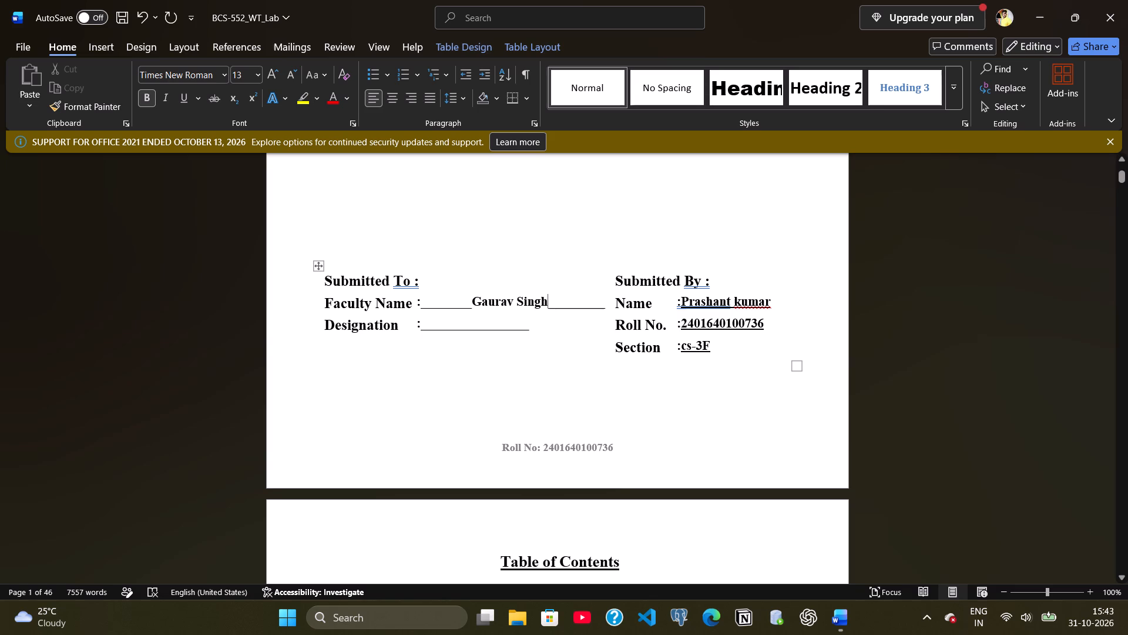
Delete the placeholder underscores that follow the faculty member's name.
left_click(605, 303)
key("Right")
key("Right")
key("Right")
key("Right")
key("Left")
key("Left")
key("Left")
key("Left")
key("BackSpace")
key("BackSpace")
key("BackSpace")
key("BackSpace")
key("BackSpace")
key("BackSpace")
key("BackSpace")
key("BackSpace")
key("BackSpace")
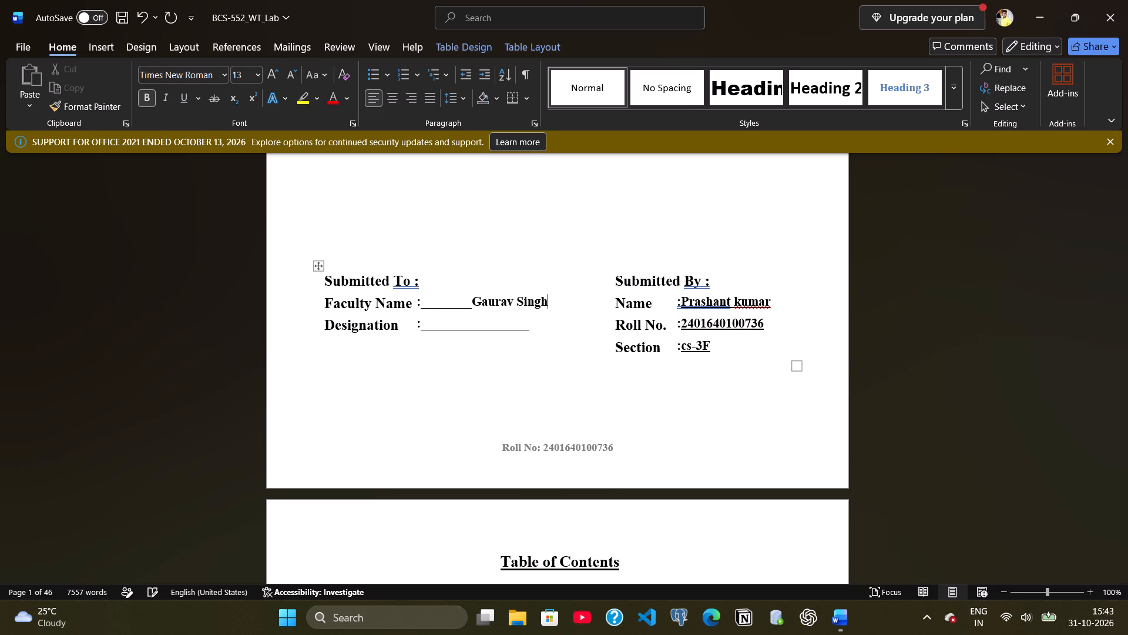
Delete the placeholder underscores before the faculty member's name so it directly follows the colon.
key("Left")
key("Left")
key("Left")
key("Left")
key("Left")
key("Left")
key("Left")
key("Left")
key("Left")
key("Left")
key("Left")
key("Left")
key("BackSpace")
key("BackSpace")
key("BackSpace")
key("BackSpace")
key("BackSpace")
key("BackSpace")
key("BackSpace")
key("BackSpace")
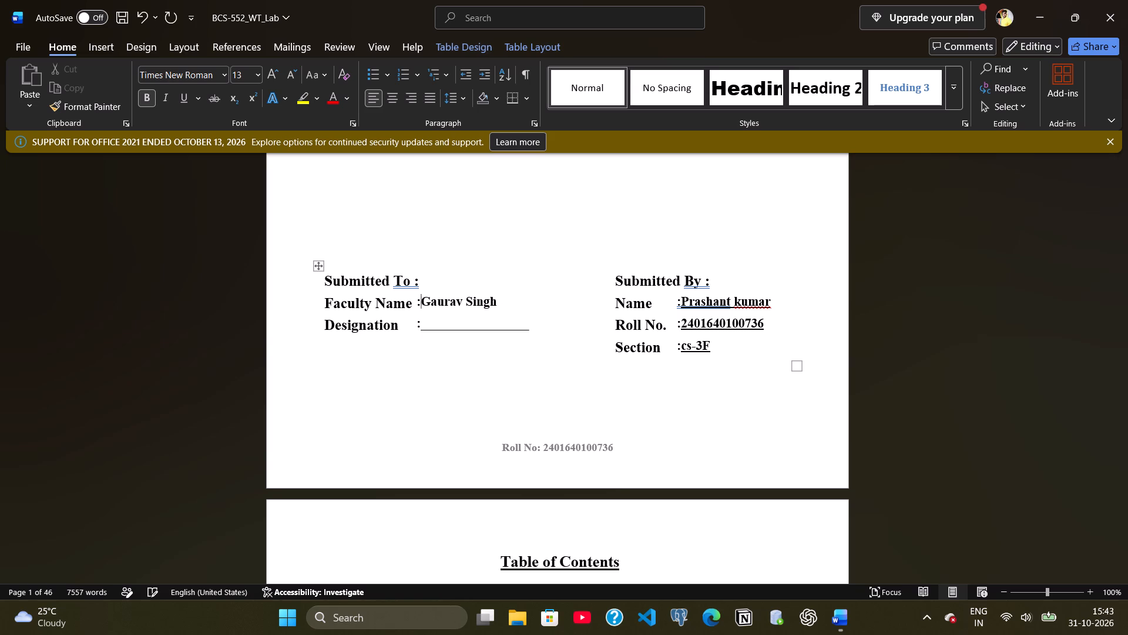
Replace the Designation placeholder line under Submitted To with "Assistant Professor".
left_click(531, 331)
left_click(531, 331)
key("BackSpace")
key("BackSpace")
key("BackSpace")
key("BackSpace")
key("BackSpace")
key("BackSpace")
key("BackSpace")
key("BackSpace")
key("BackSpace")
key("BackSpace")
key("BackSpace")
key("BackSpace")
key("BackSpace")
key("BackSpace")
key("BackSpace")
key("BackSpace")
key("BackSpace")
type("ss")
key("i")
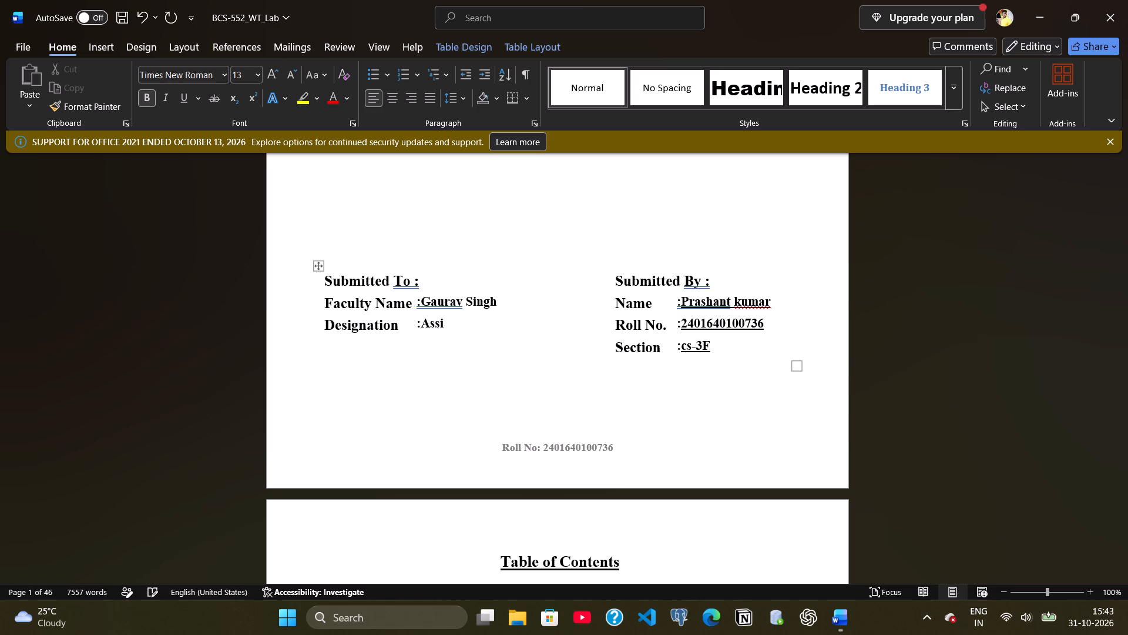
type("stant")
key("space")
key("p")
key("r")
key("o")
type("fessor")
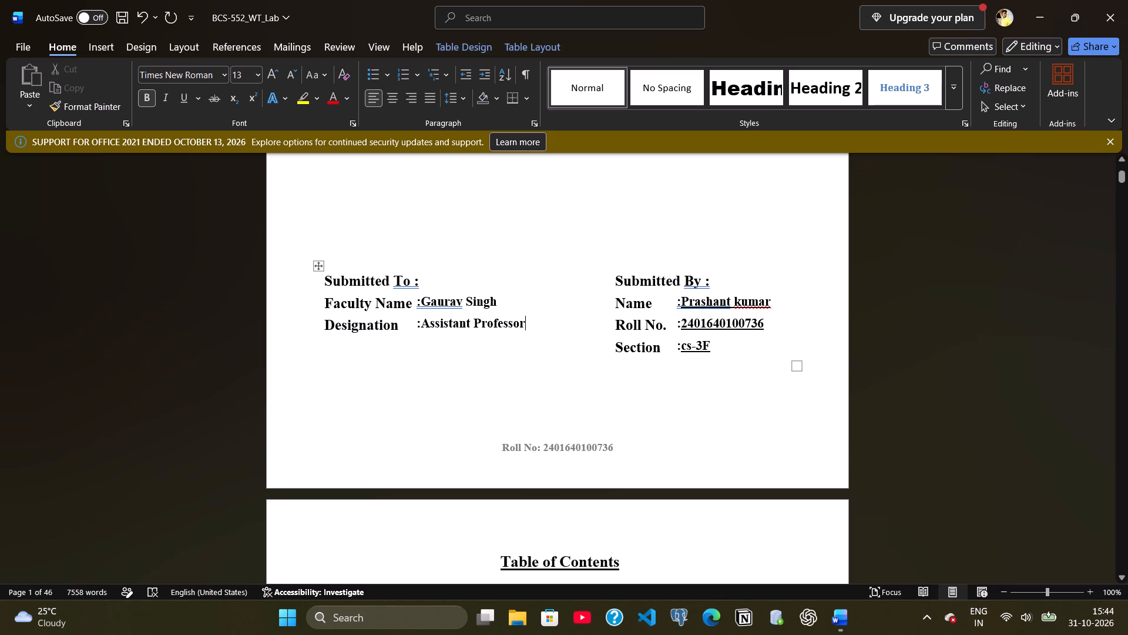
Underline the faculty member's name and the "Assistant Professor" designation under Submitted To.
left_click_drag(504, 302, 424, 300)
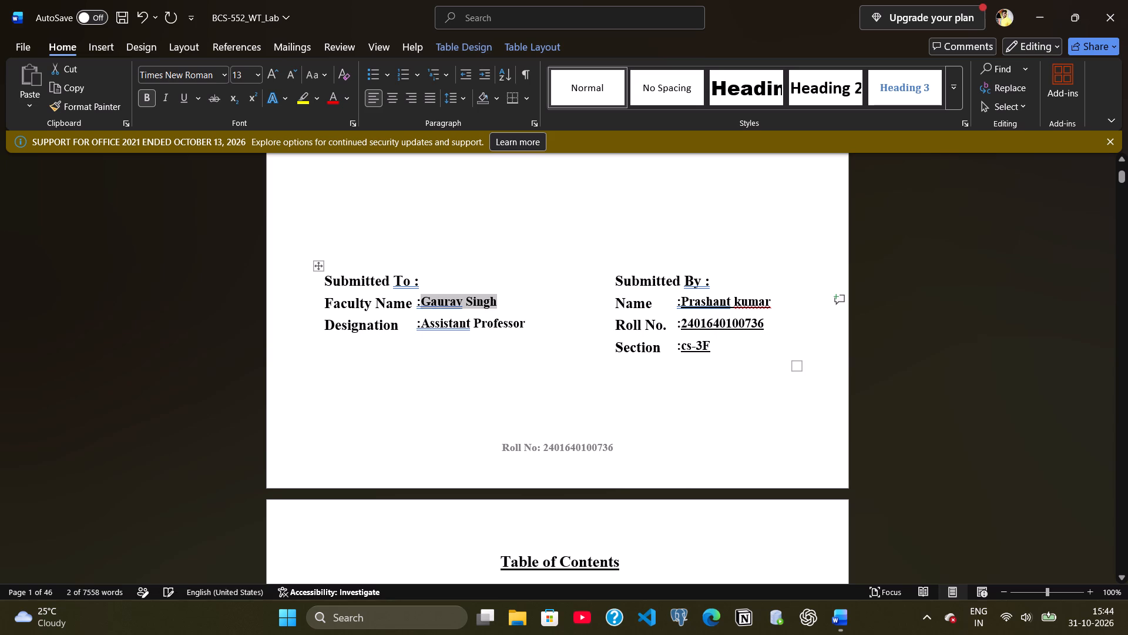
left_click(182, 103)
left_click(479, 360)
left_click_drag(530, 322, 447, 329)
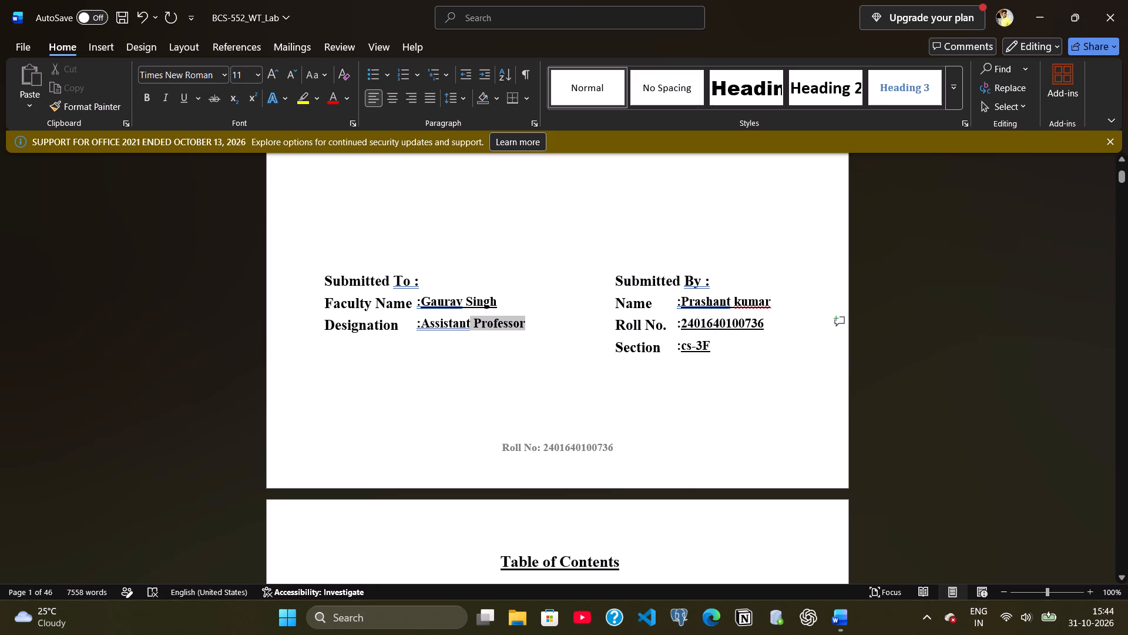
left_click_drag(447, 329, 424, 327)
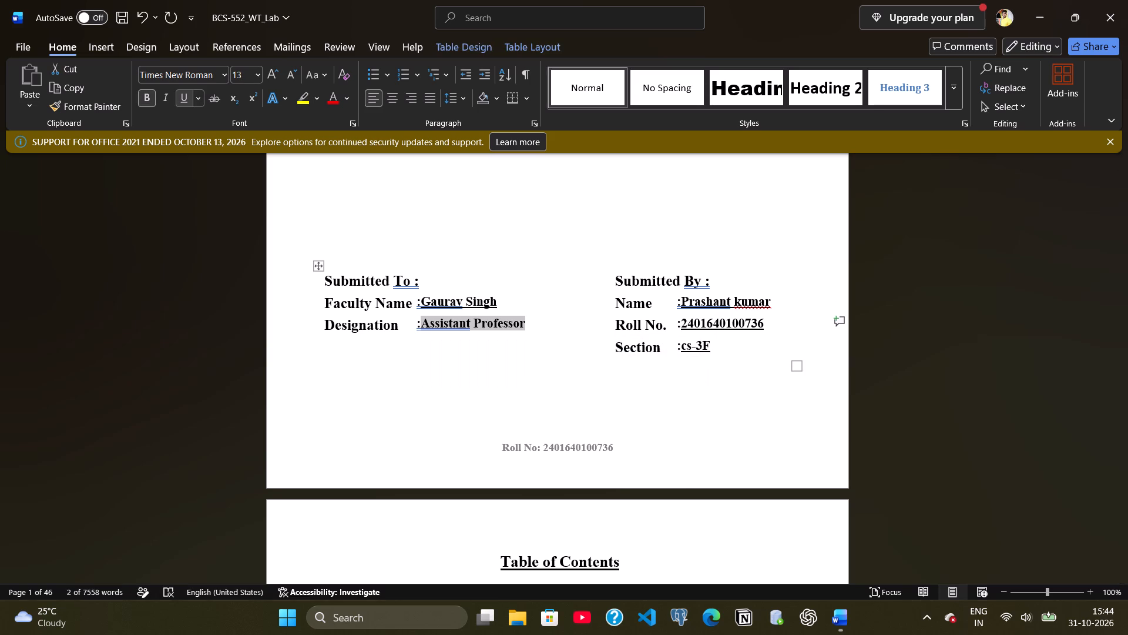
left_click(182, 100)
left_click(451, 374)
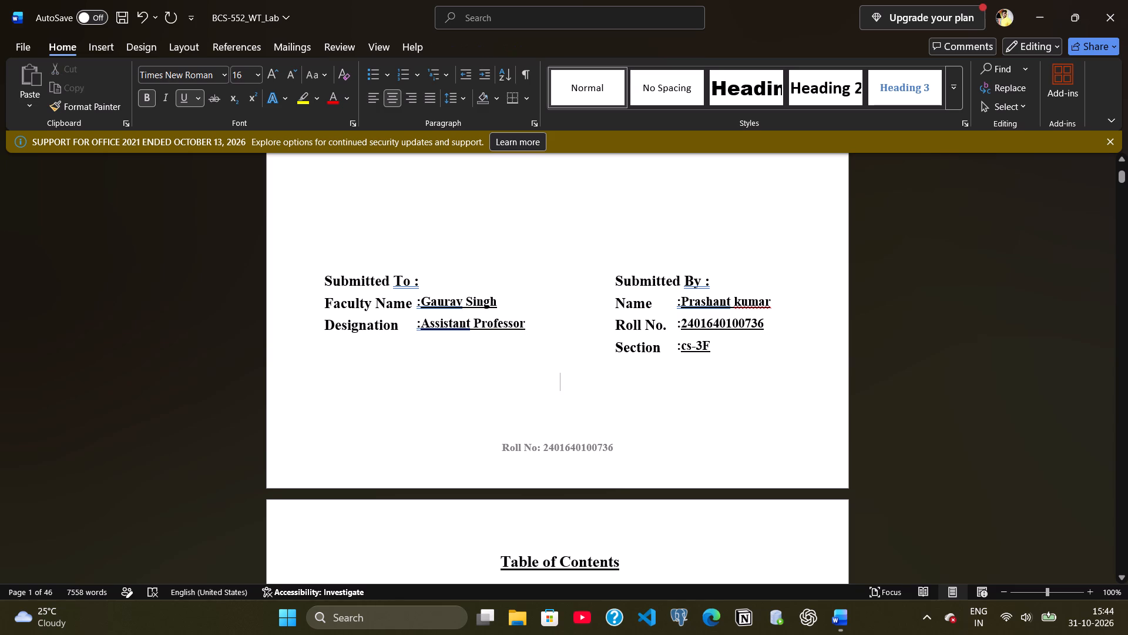
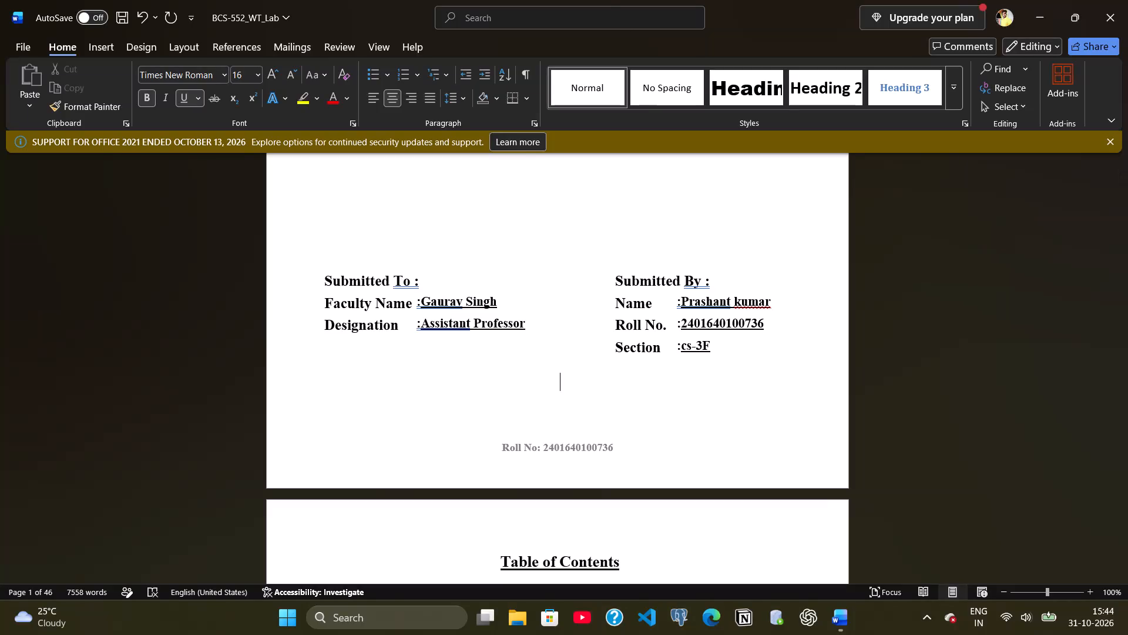
Check the print preview of the whole lab file, and print it to PDF in the Downloads folder as "web tech".
left_click(35, 46)
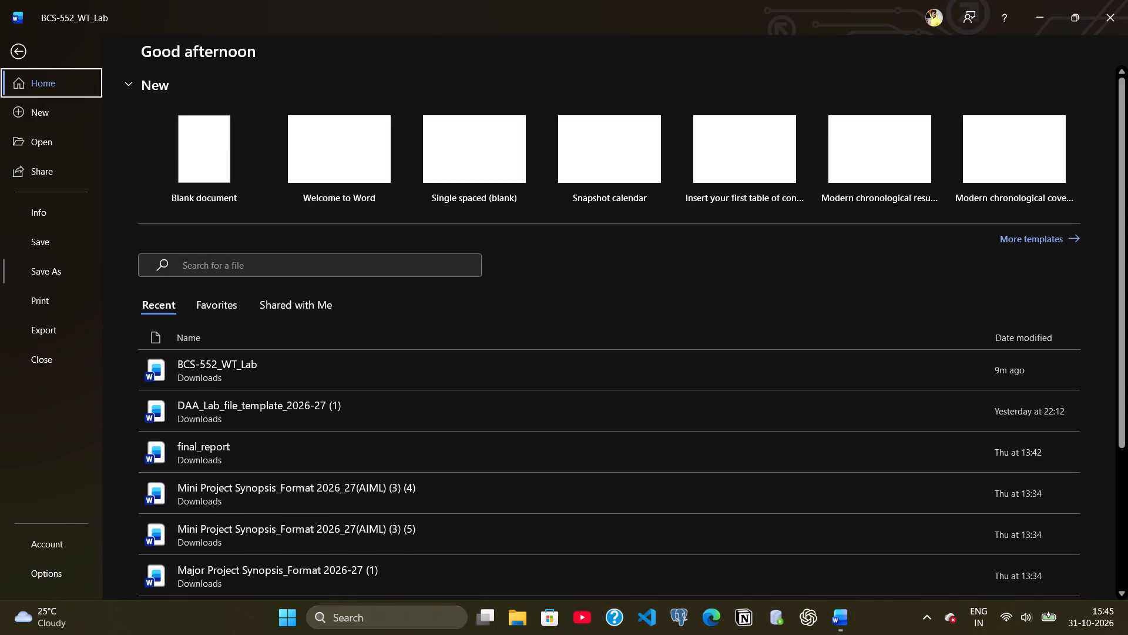
left_click(49, 298)
left_click(49, 298)
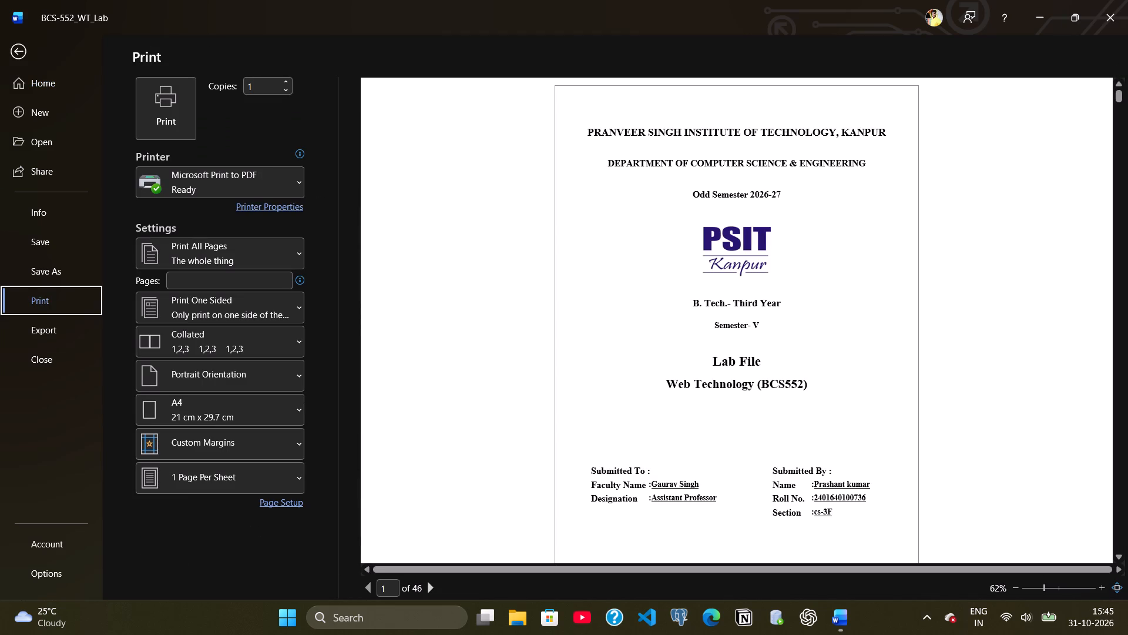
scroll(648, 366, "down", 4)
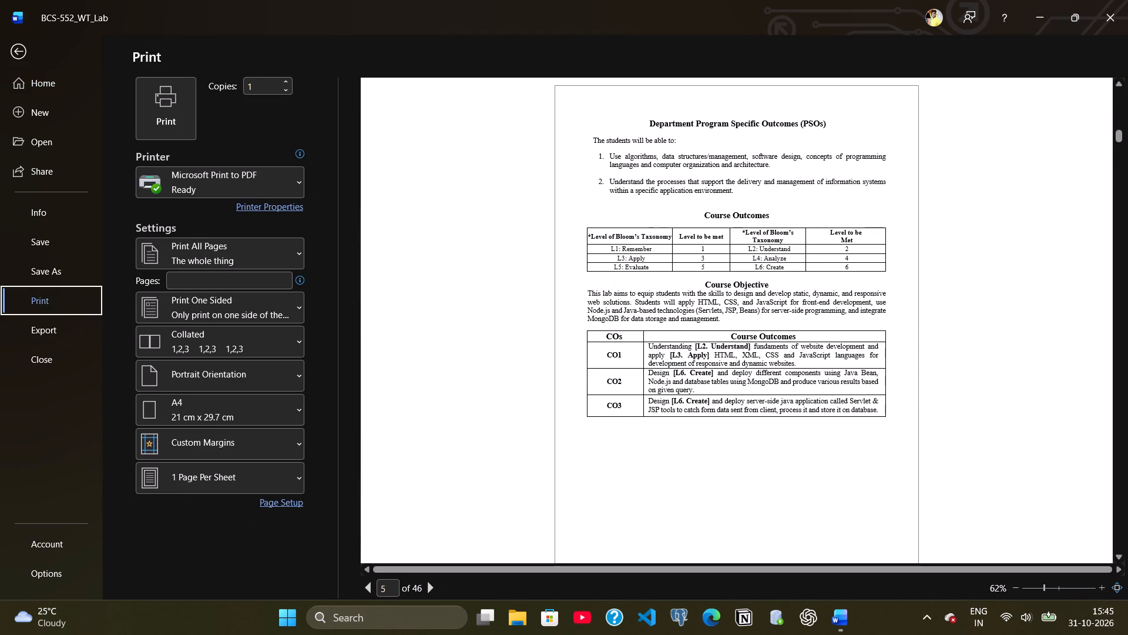
scroll(648, 366, "down", 3)
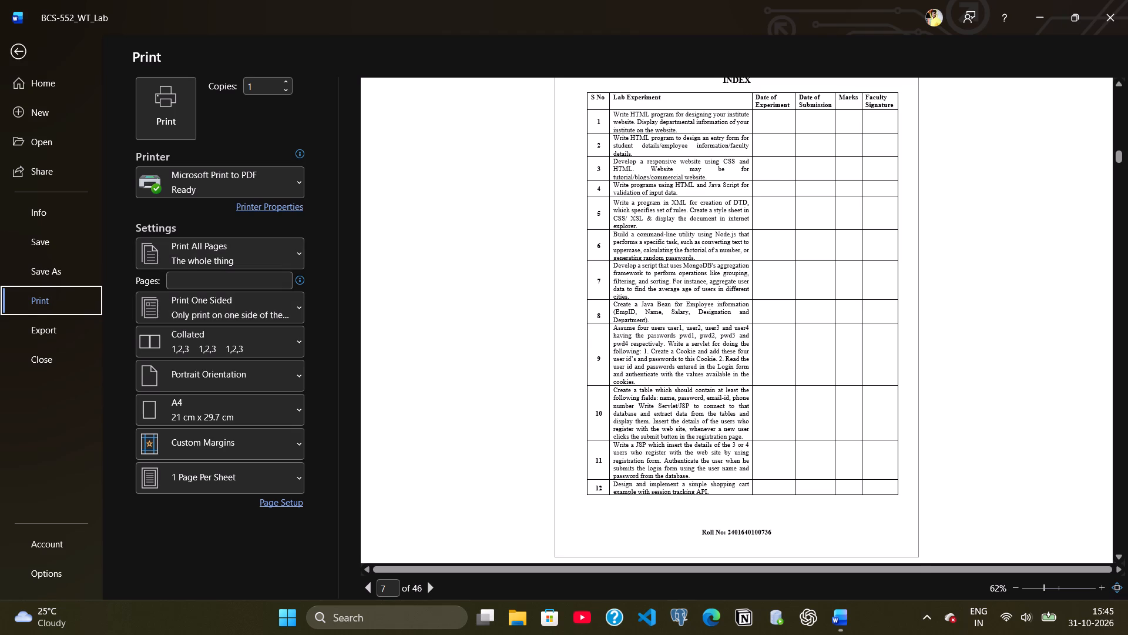
scroll(791, 366, "up", 15)
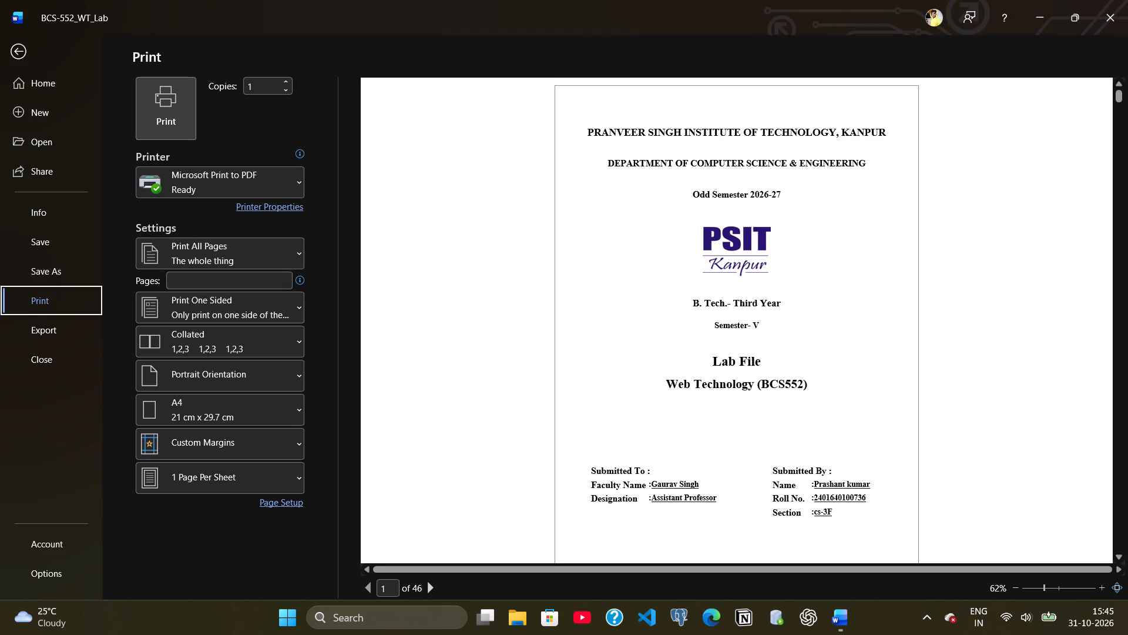
left_click(177, 102)
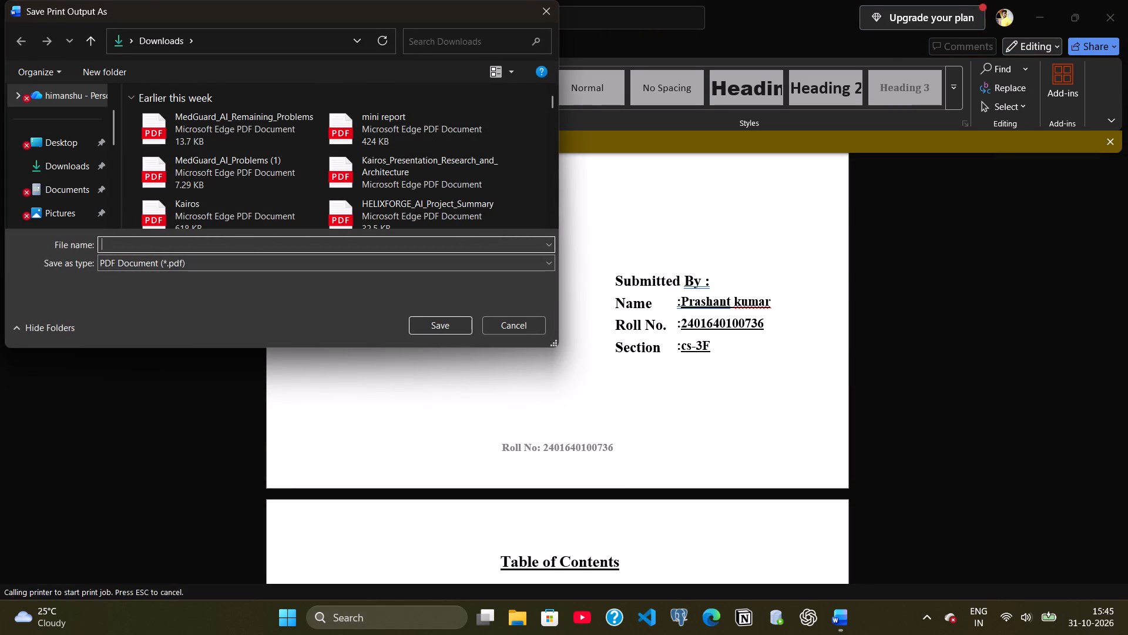
left_click(188, 246)
type("wev")
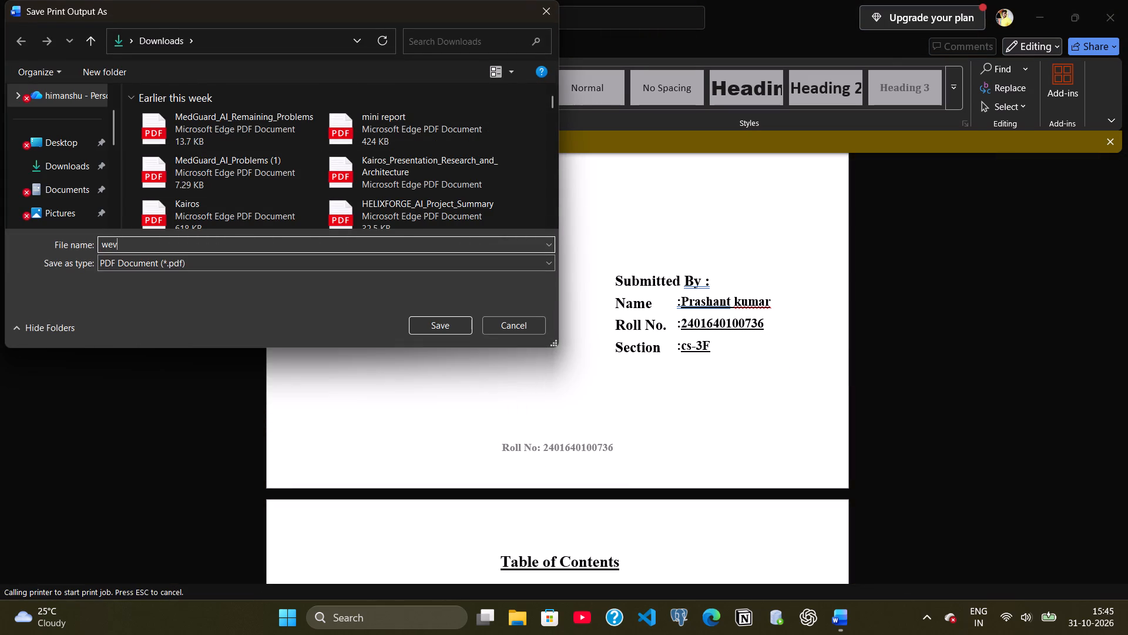
key("BackSpace")
type("b tech")
key("Return")
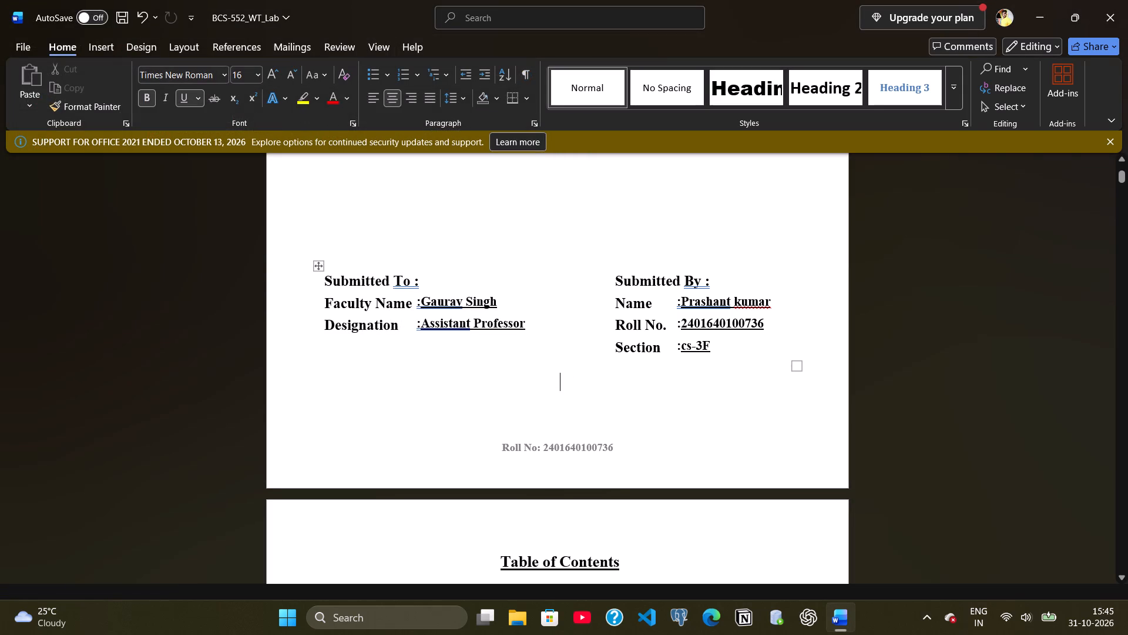
Switch to File Explorer and copy the "web tech" PDF from the Downloads folder.
left_click(528, 615)
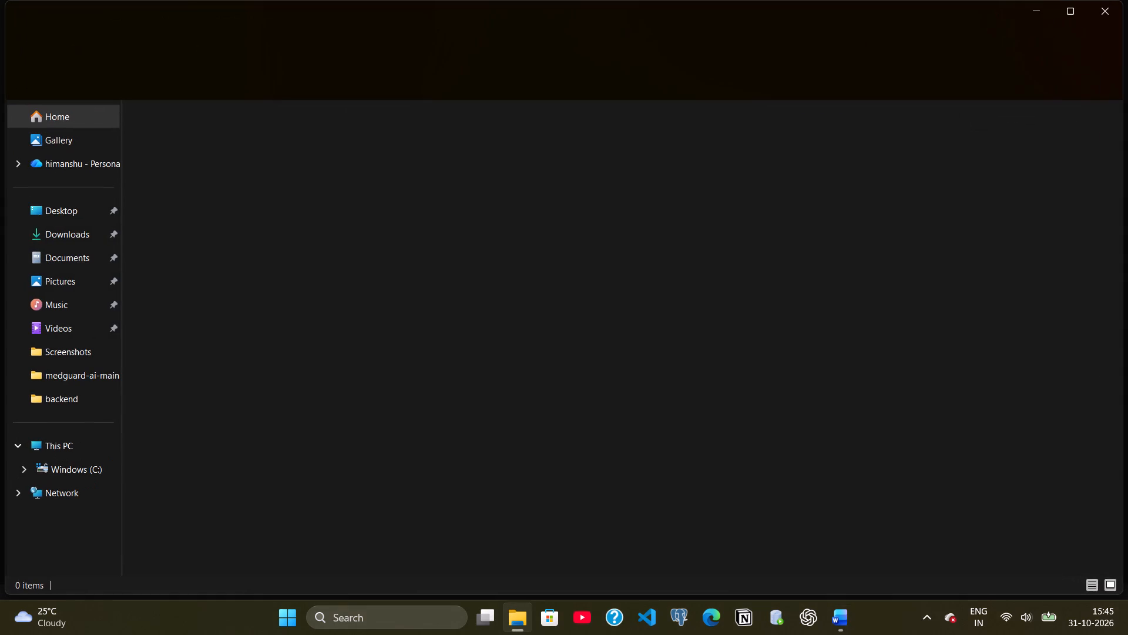
left_click(63, 226)
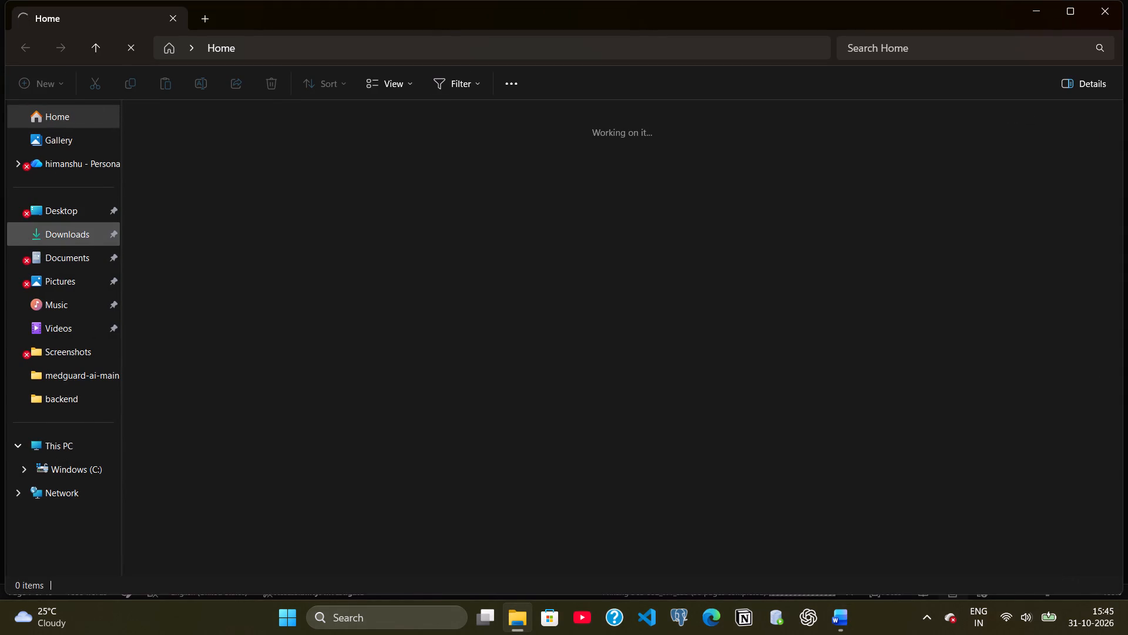
right_click(214, 141)
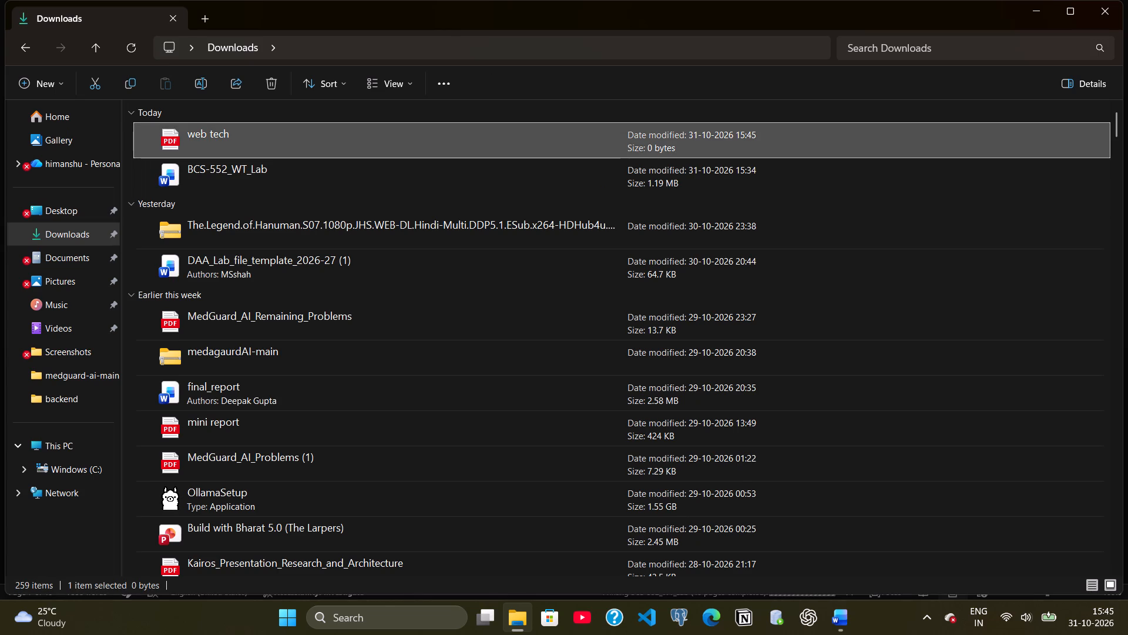
left_click(283, 159)
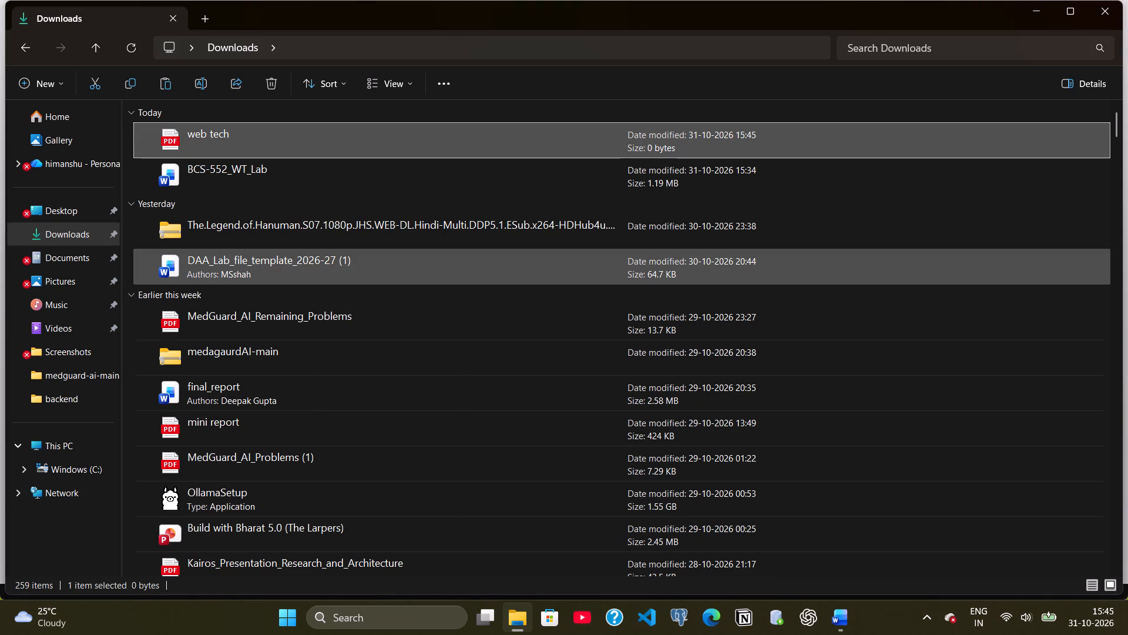
Minimize the Downloads window, open Google Chrome from the desktop, and start entering a web address in the new tab.
left_click(1028, 9)
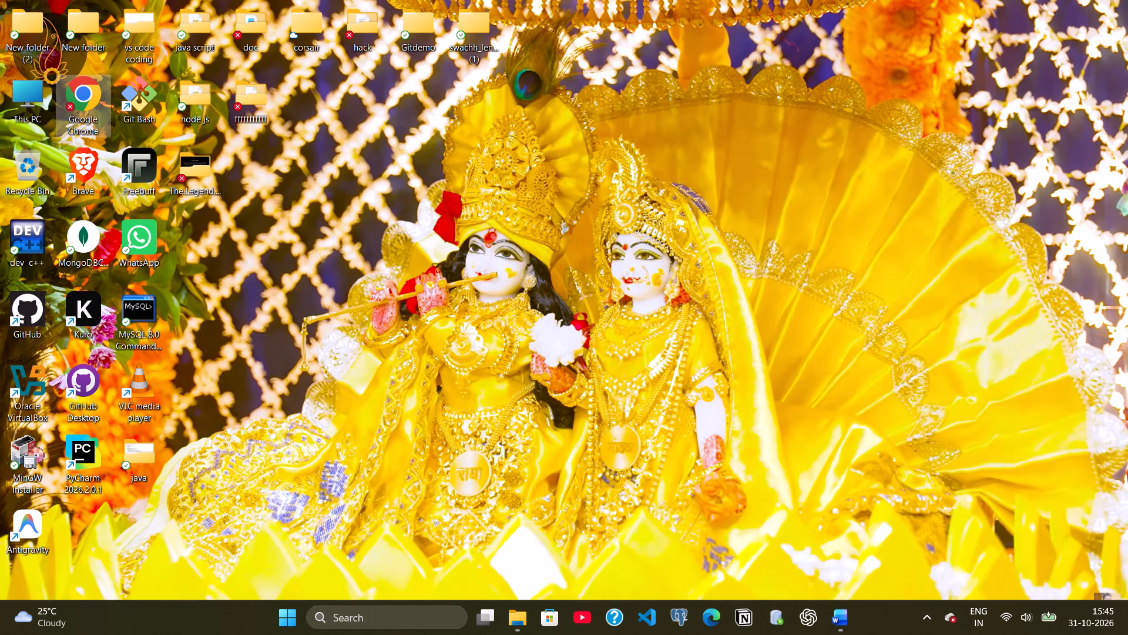
double_click(82, 104)
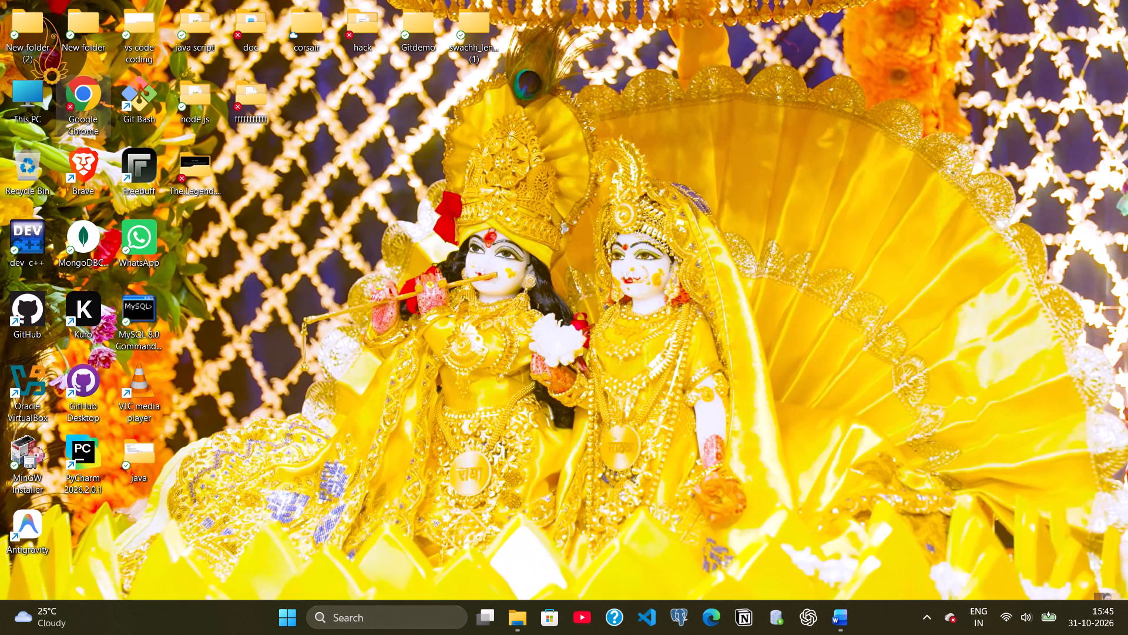
left_click(187, 52)
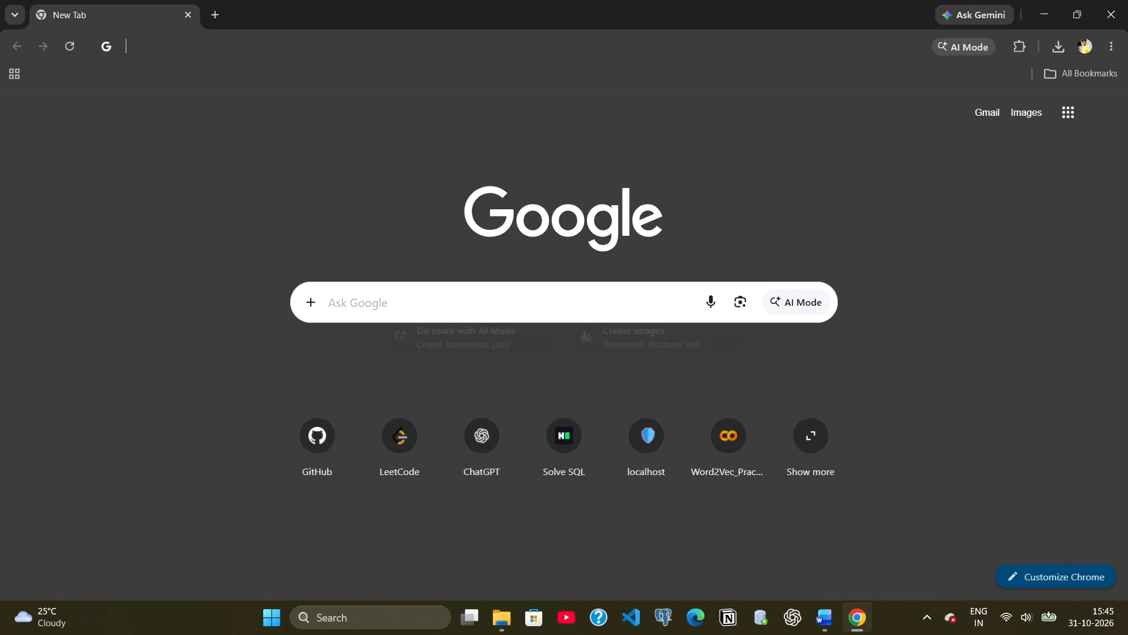
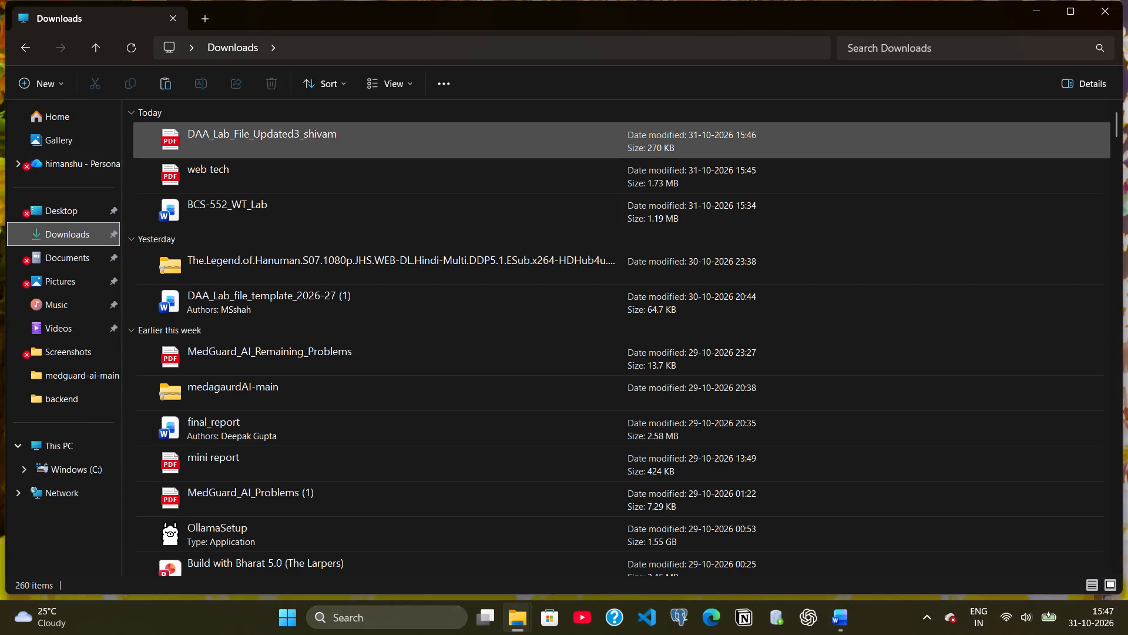
Open the "DAA_Lab_File_Updated3_shivam" PDF from the Downloads folder to view it.
double_click(194, 146)
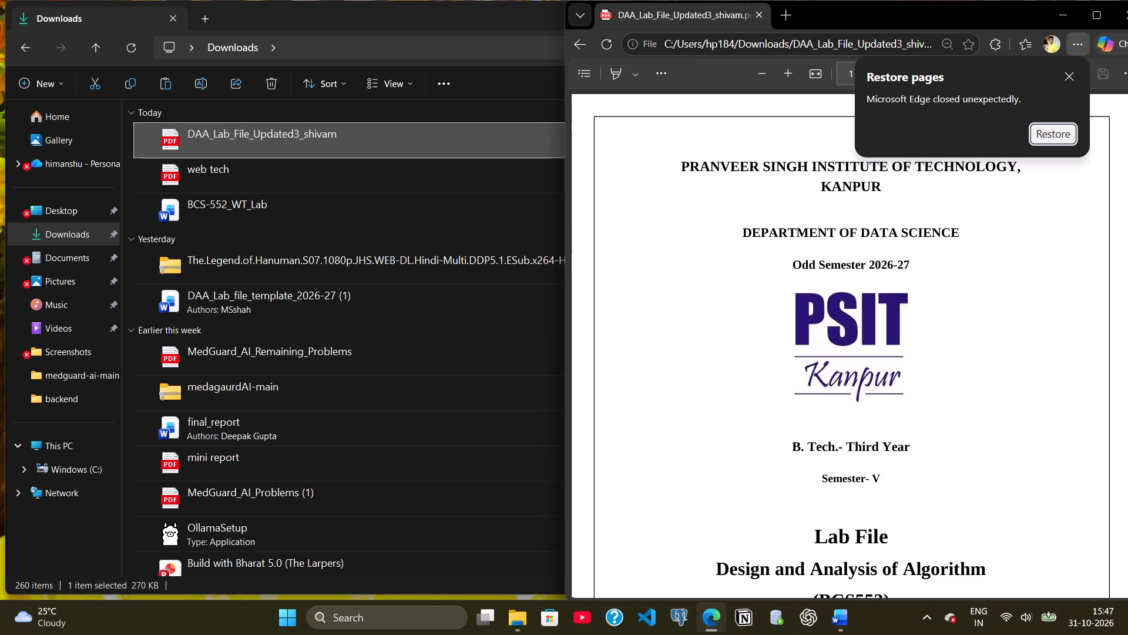
Close the File Explorer window showing the Downloads folder.
left_click(473, 18)
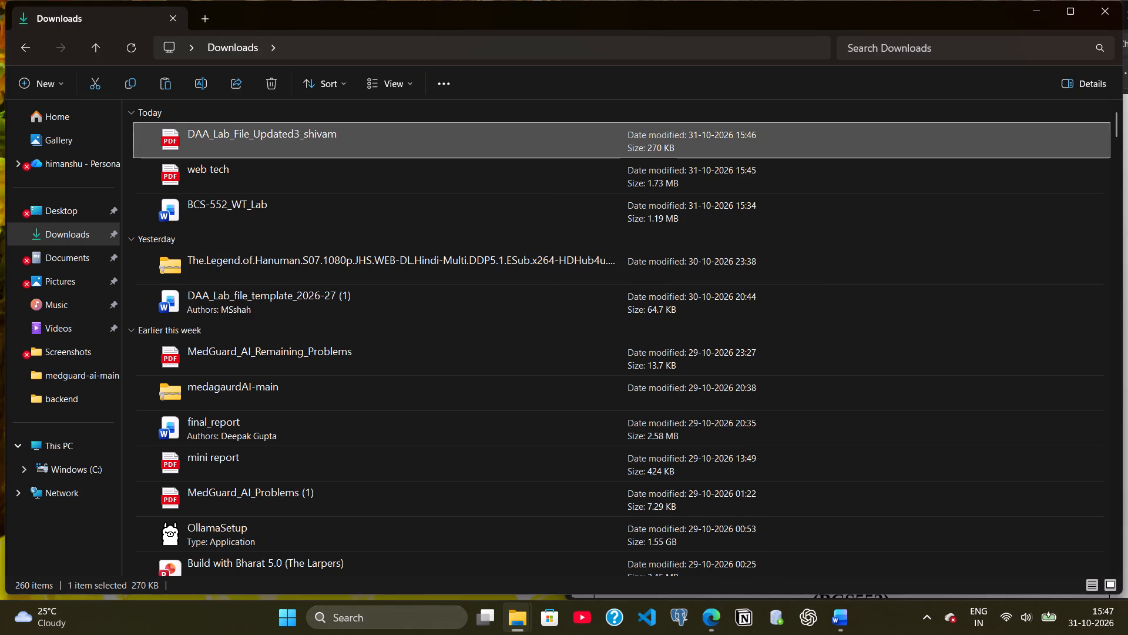
left_click(1103, 18)
Maximize the Edge window with the DAA lab file PDF and look through its cover, vision and mission, and program outcomes pages.
left_click(1090, 20)
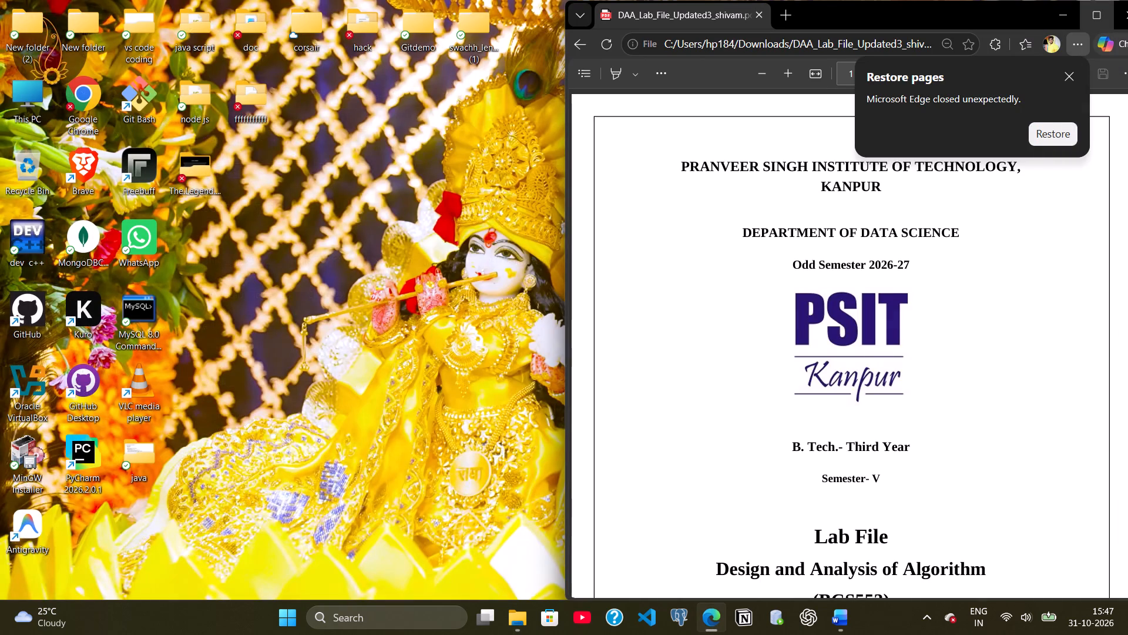
scroll(746, 419, "down", 5)
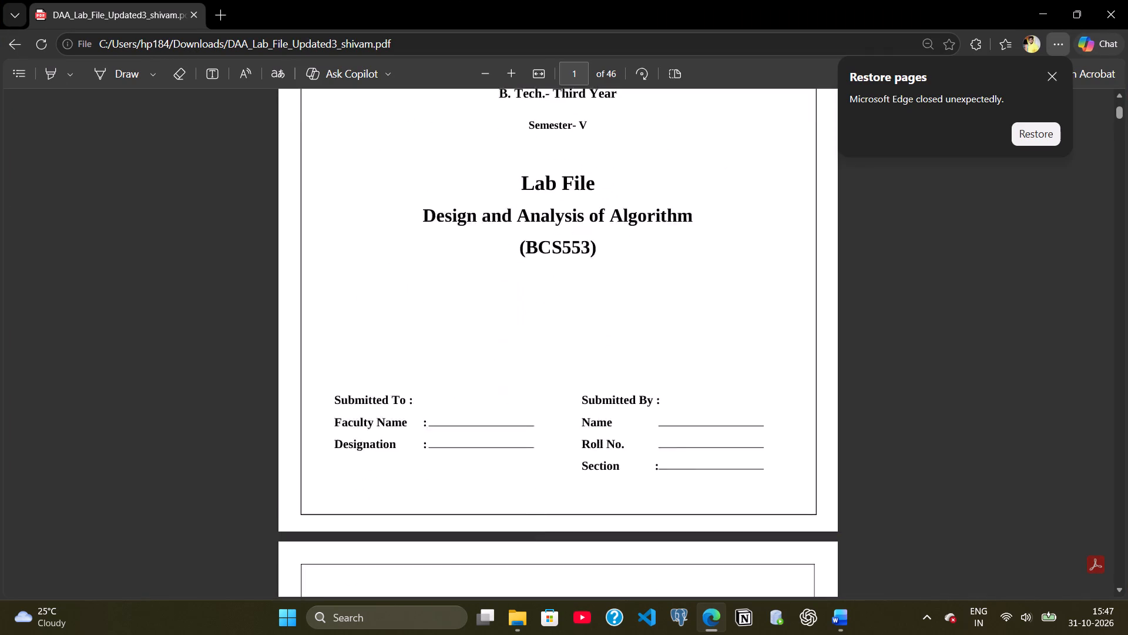
scroll(746, 419, "down", 11)
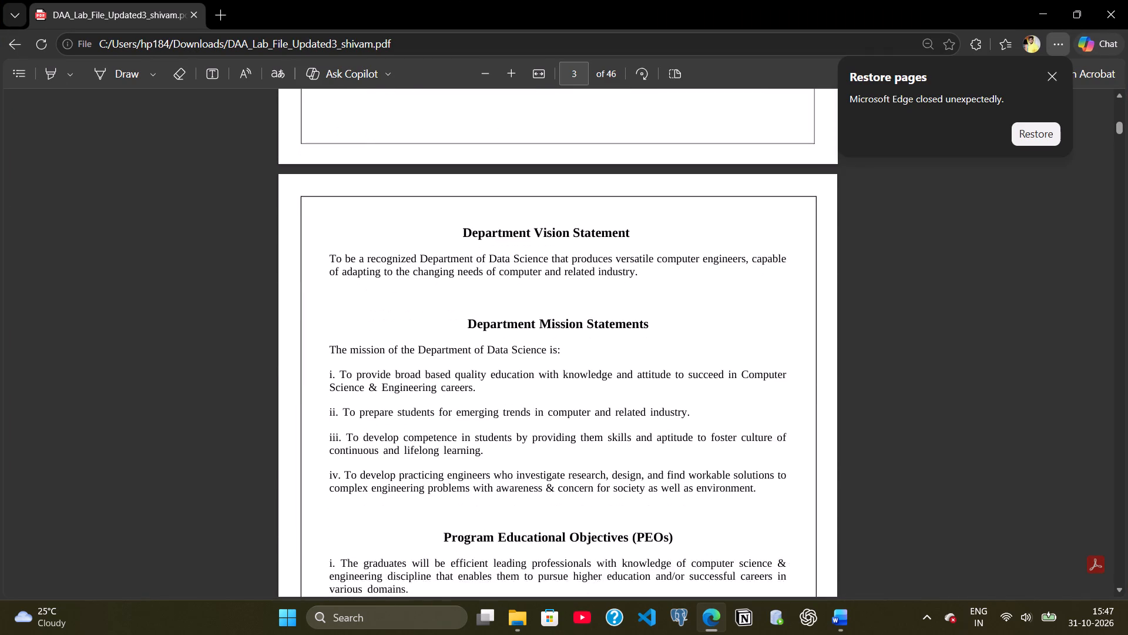
scroll(746, 419, "down", 6)
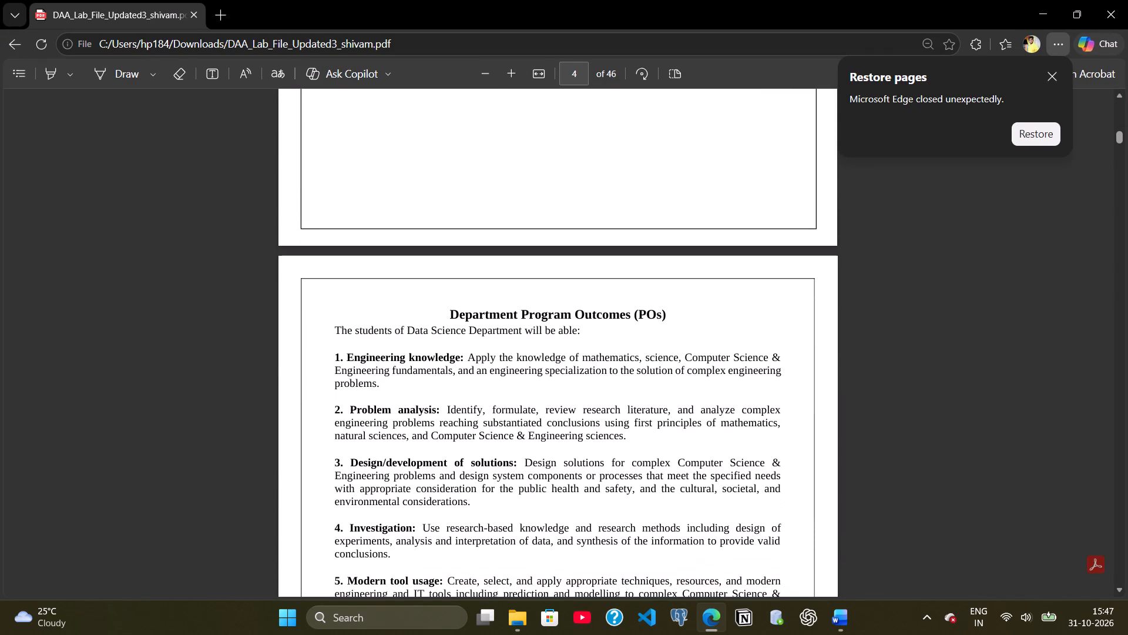
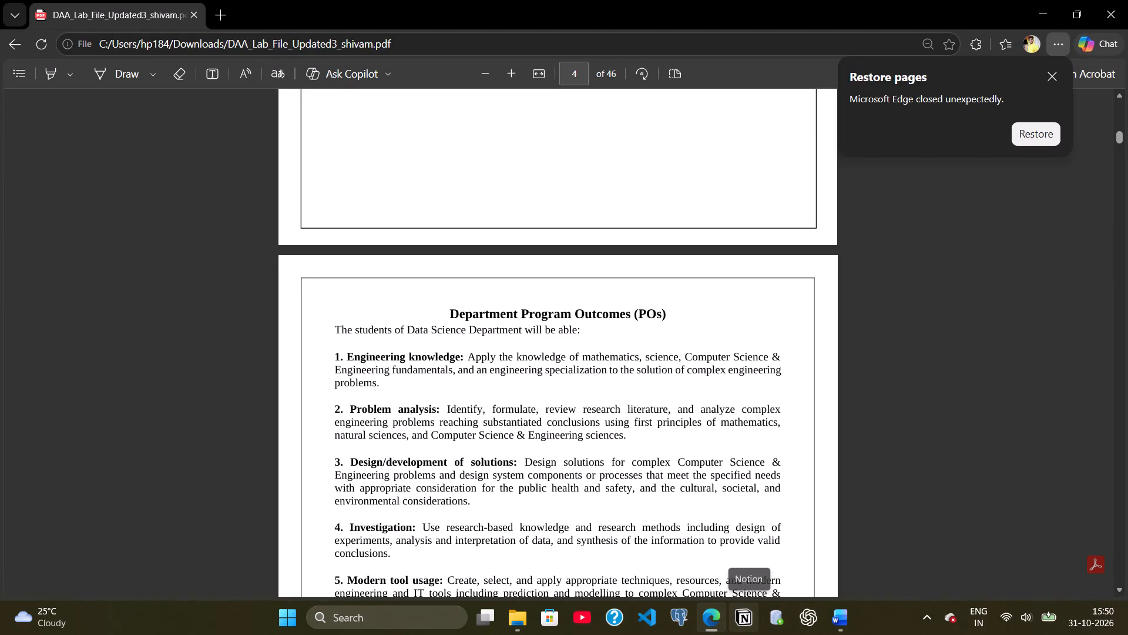
Dismiss the Restore pages prompt over the DAA lab file PDF.
scroll(750, 634, "down", 4)
scroll(750, 634, "up", 3)
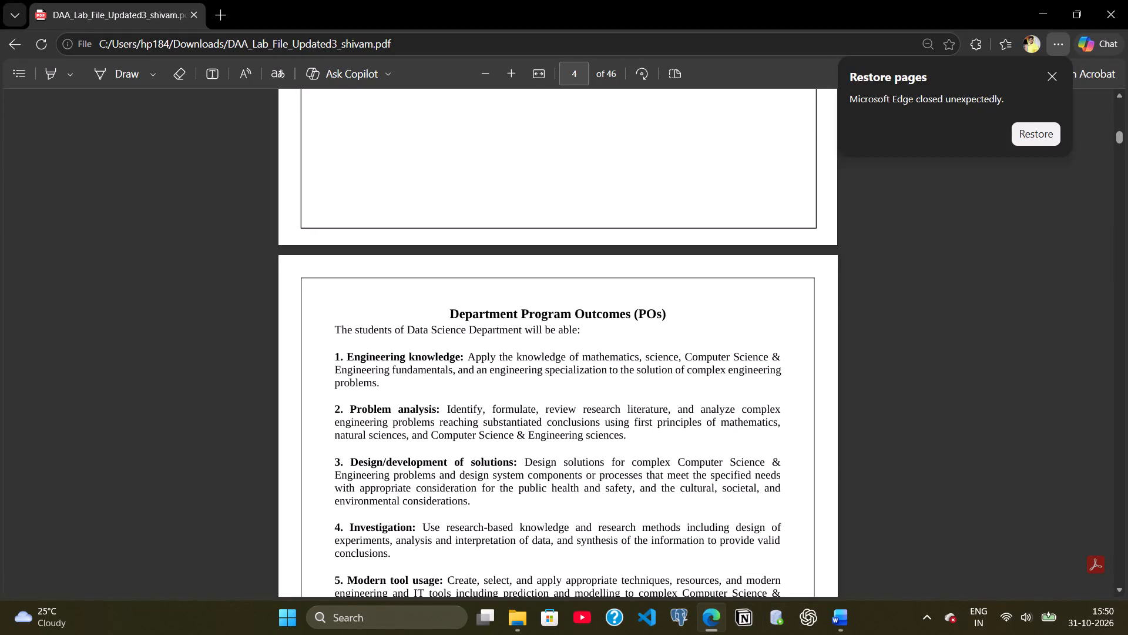
left_click(1053, 73)
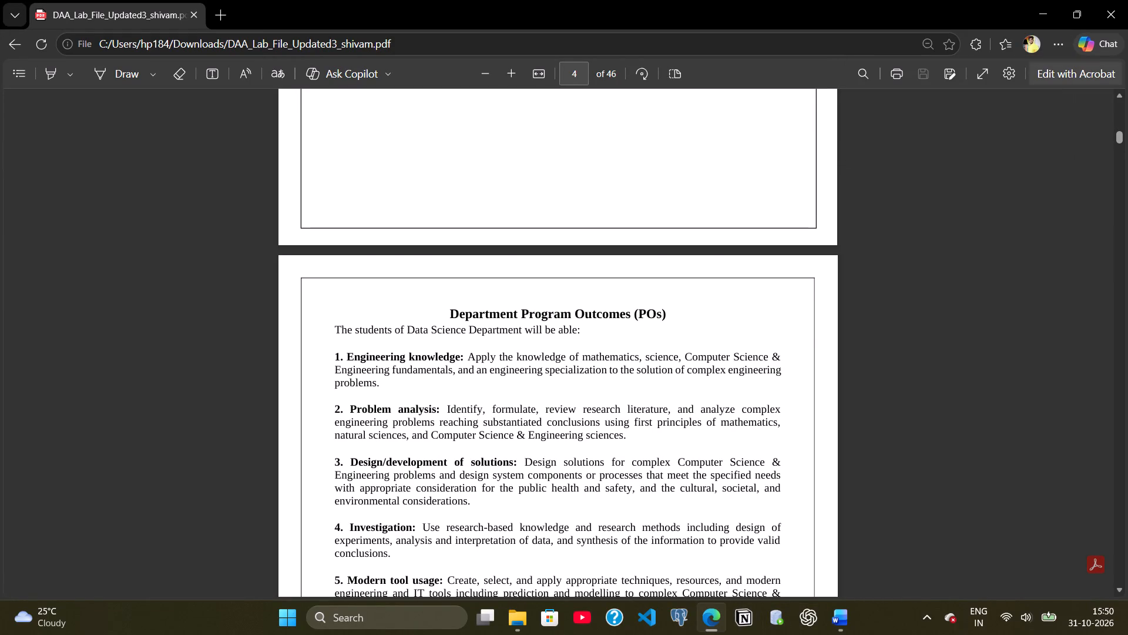
Look through the DAA lab file PDF from the program outcomes and index through the experiments' code and outputs, up to page 29.
scroll(800, 303, "down", 16)
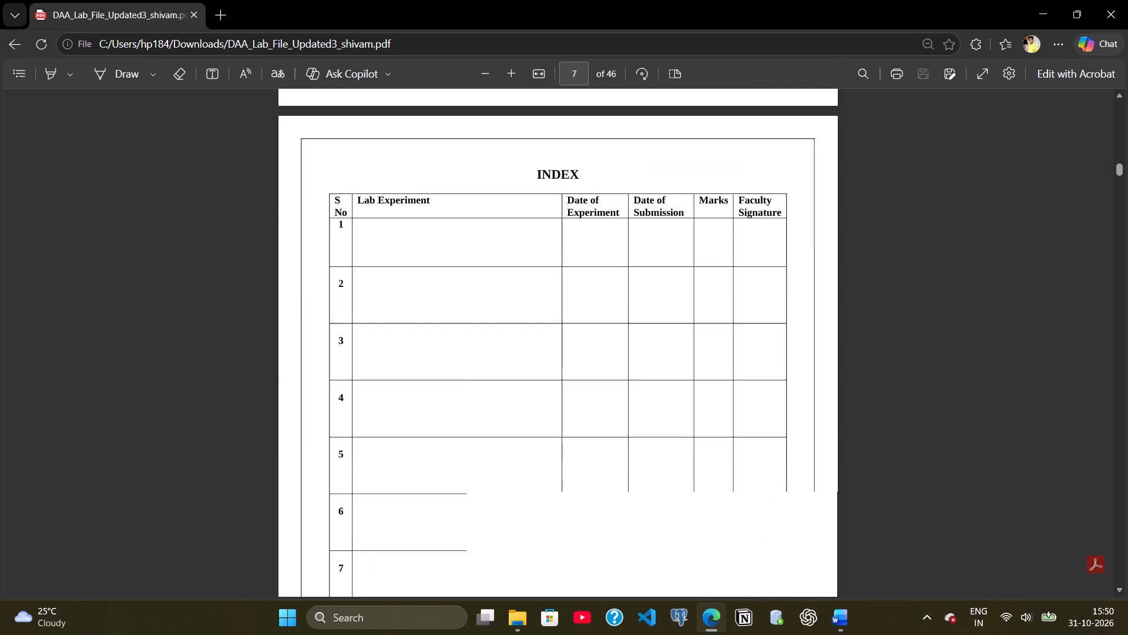
scroll(800, 303, "down", 4)
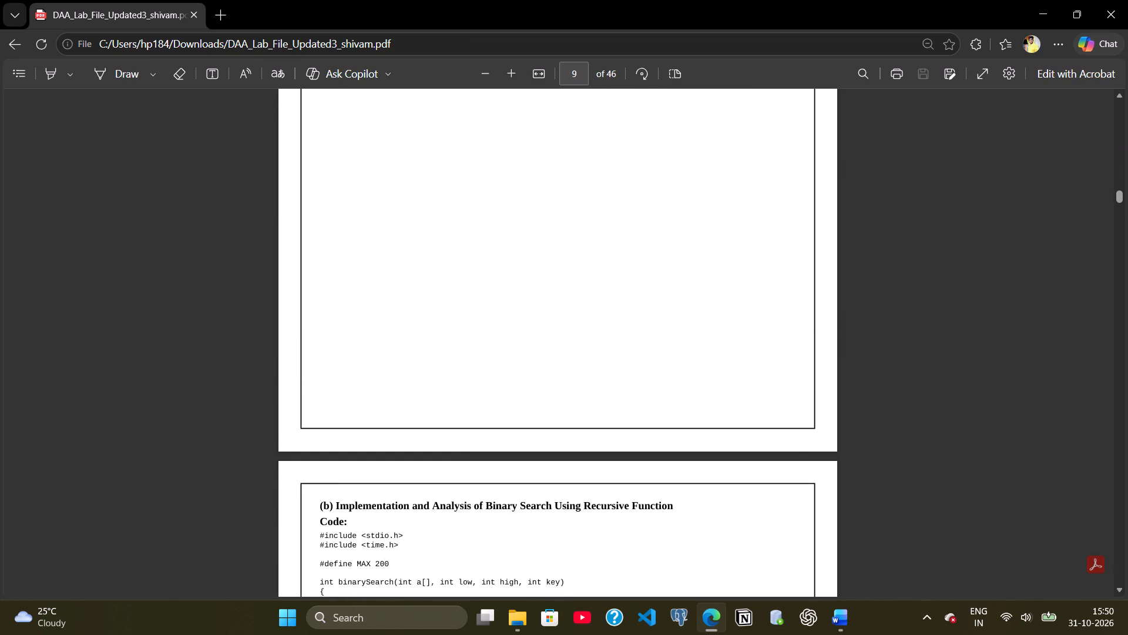
scroll(800, 303, "down", 2)
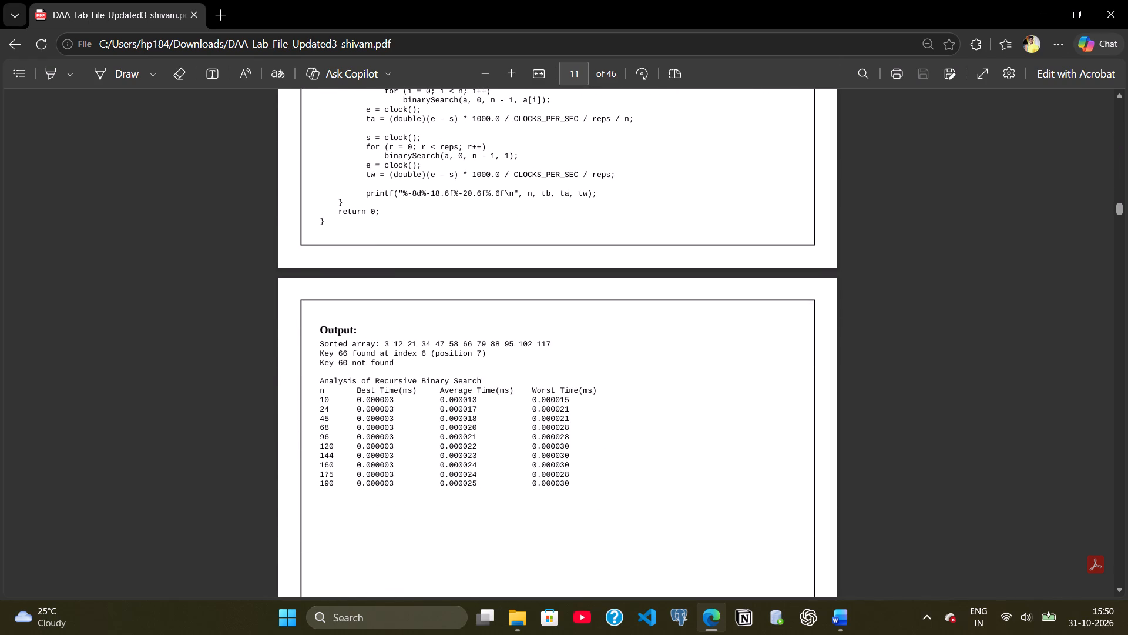
scroll(573, 471, "down", 6)
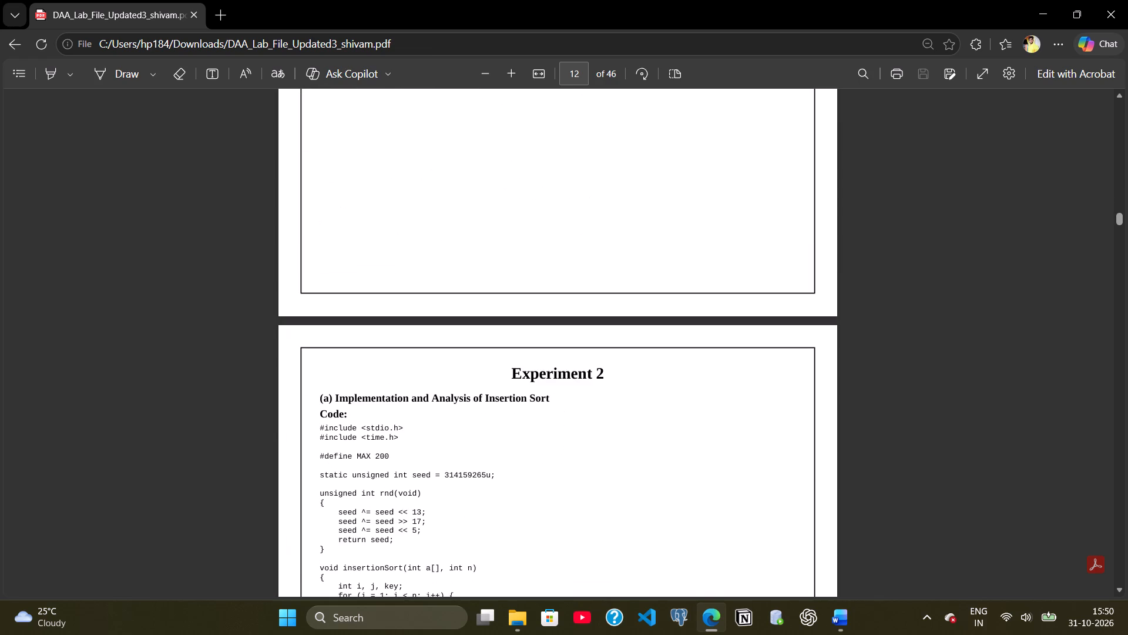
scroll(573, 471, "down", 11)
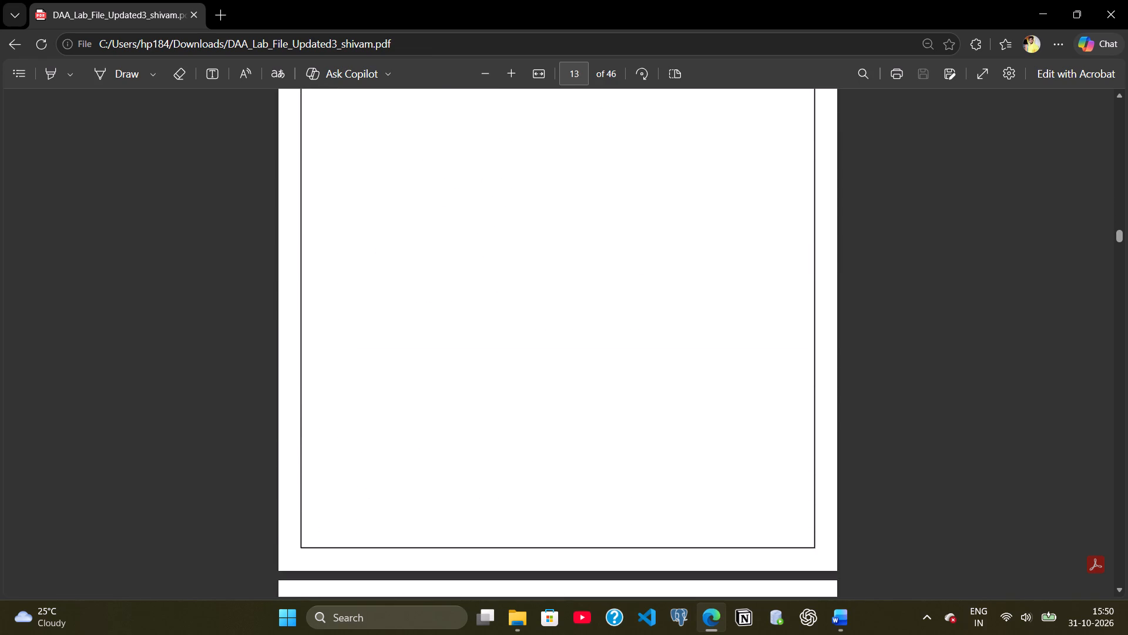
scroll(573, 471, "down", 6)
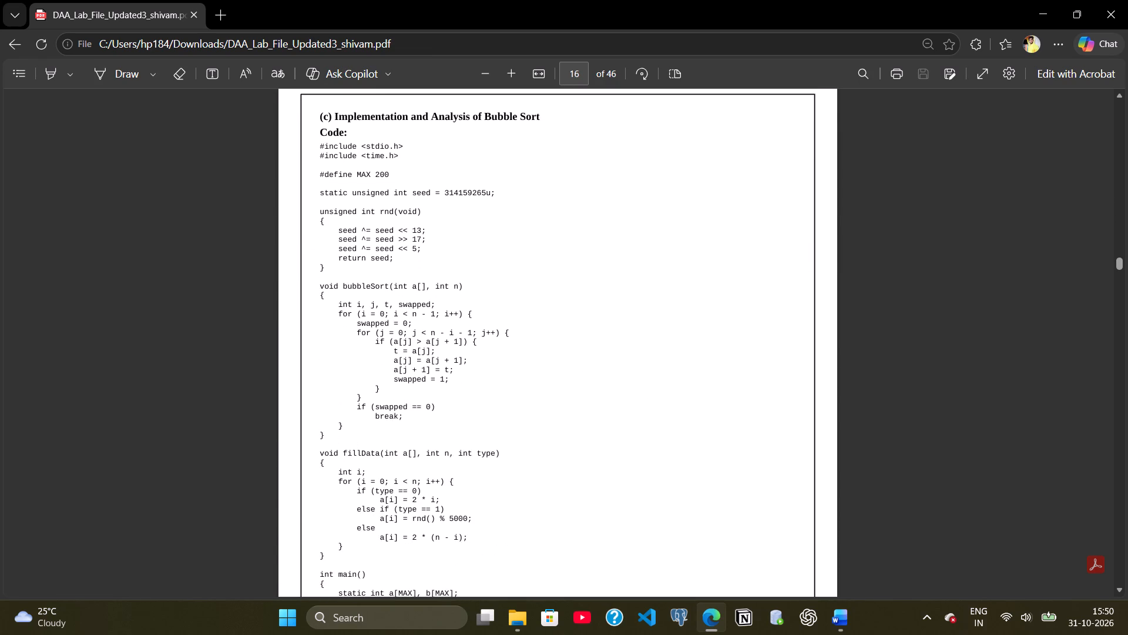
scroll(573, 471, "down", 11)
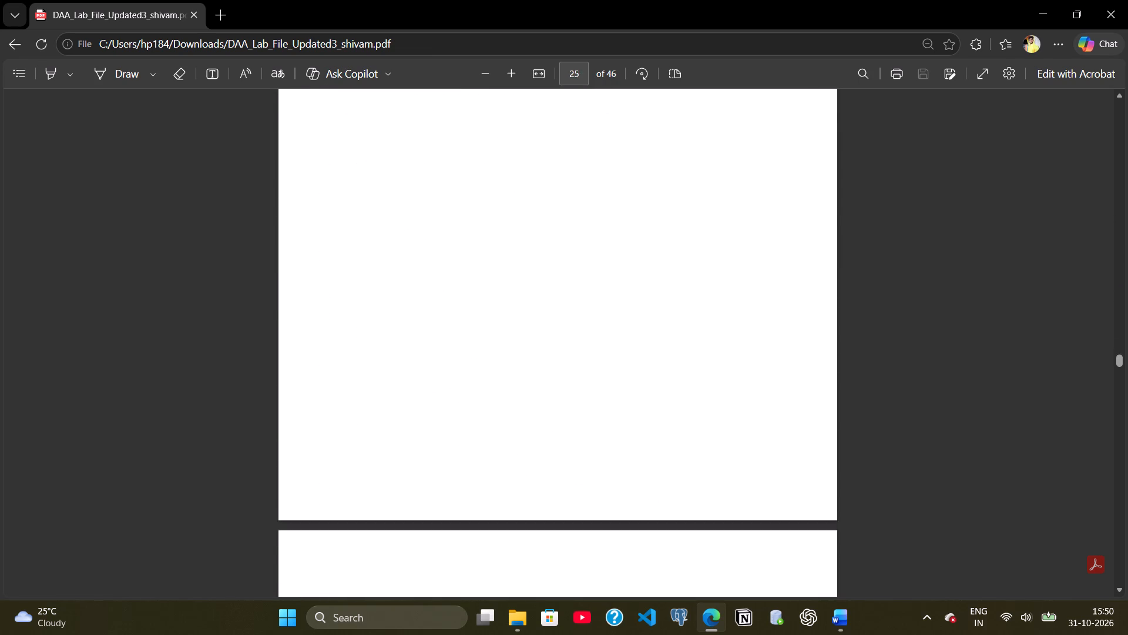
scroll(573, 471, "down", 7)
scroll(573, 471, "left", 1)
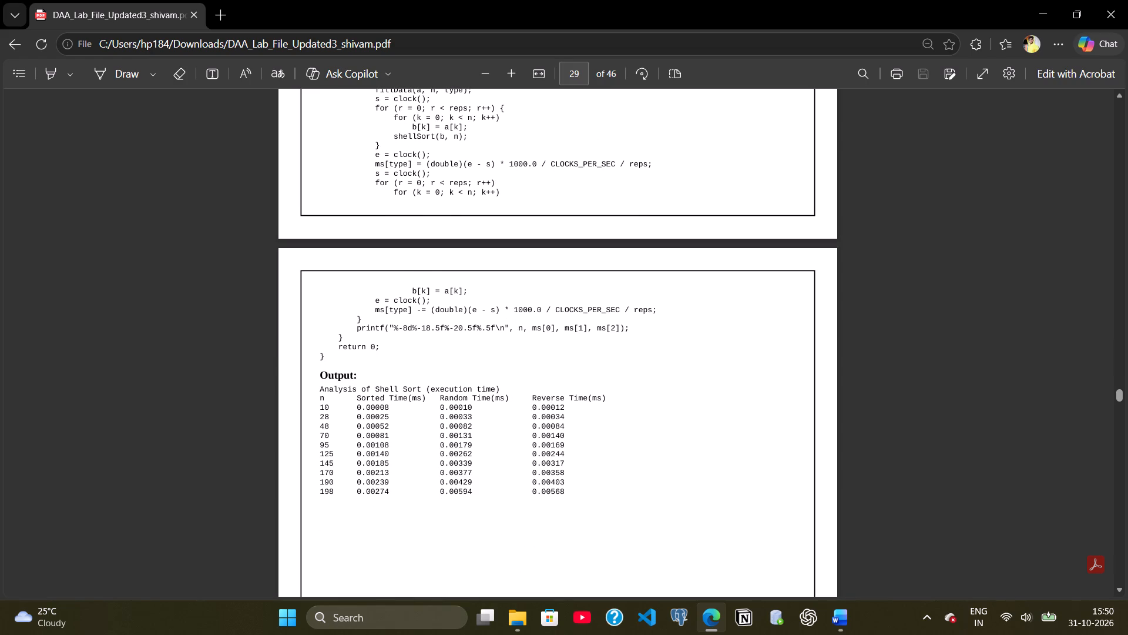
scroll(449, 466, "down", 3)
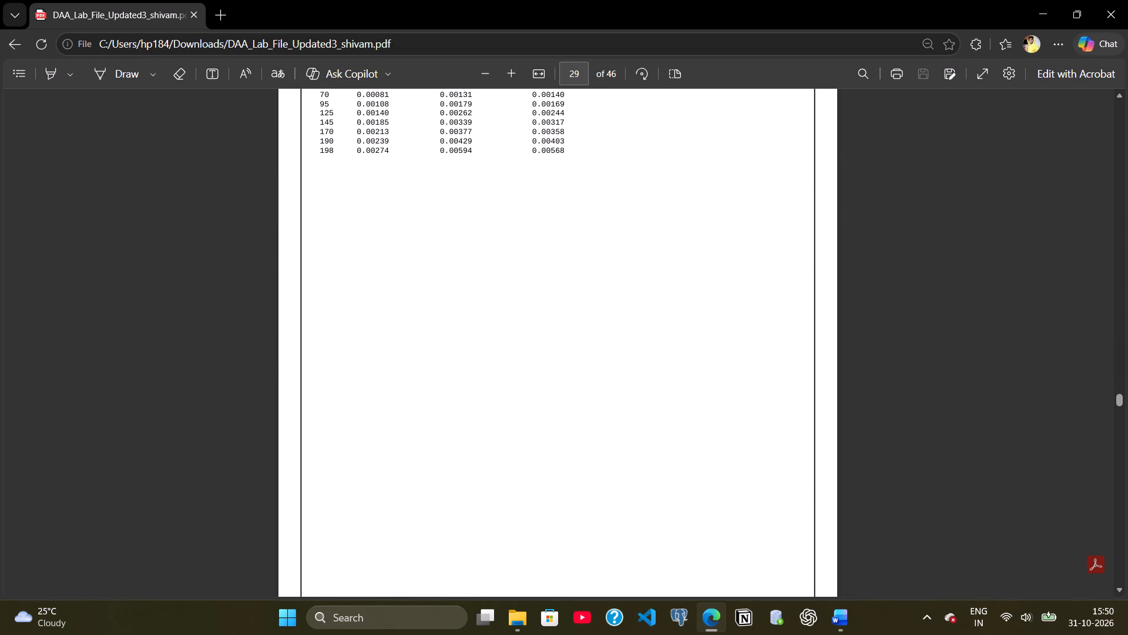
Leave the DAA PDF and switch to the BCS-552_WT_Lab document in Word.
left_click(1052, 11)
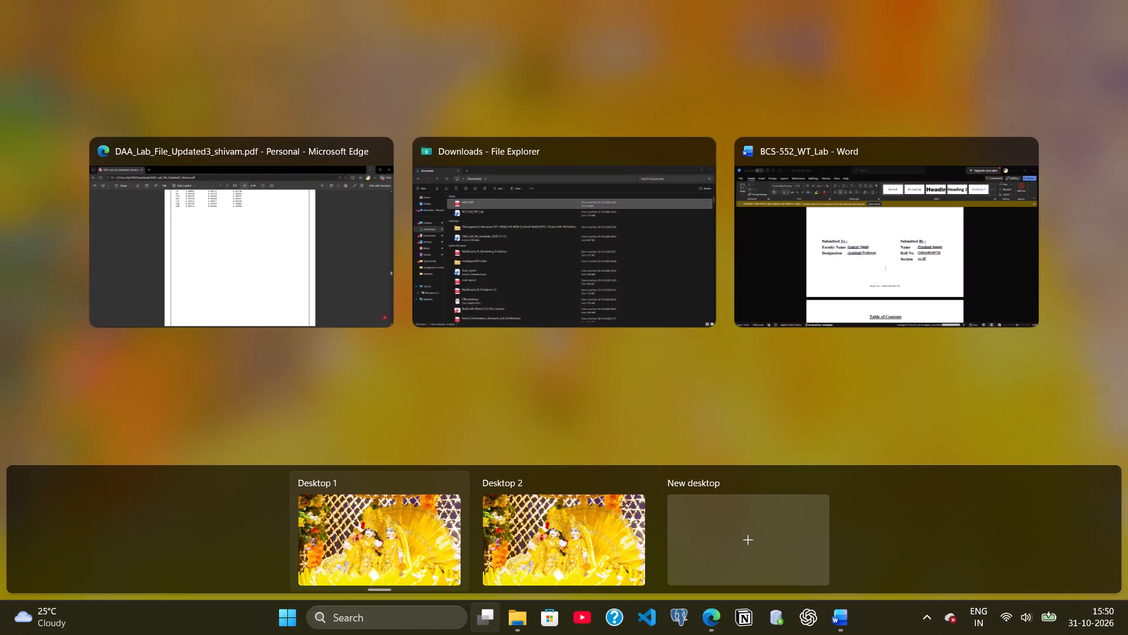
left_click(840, 280)
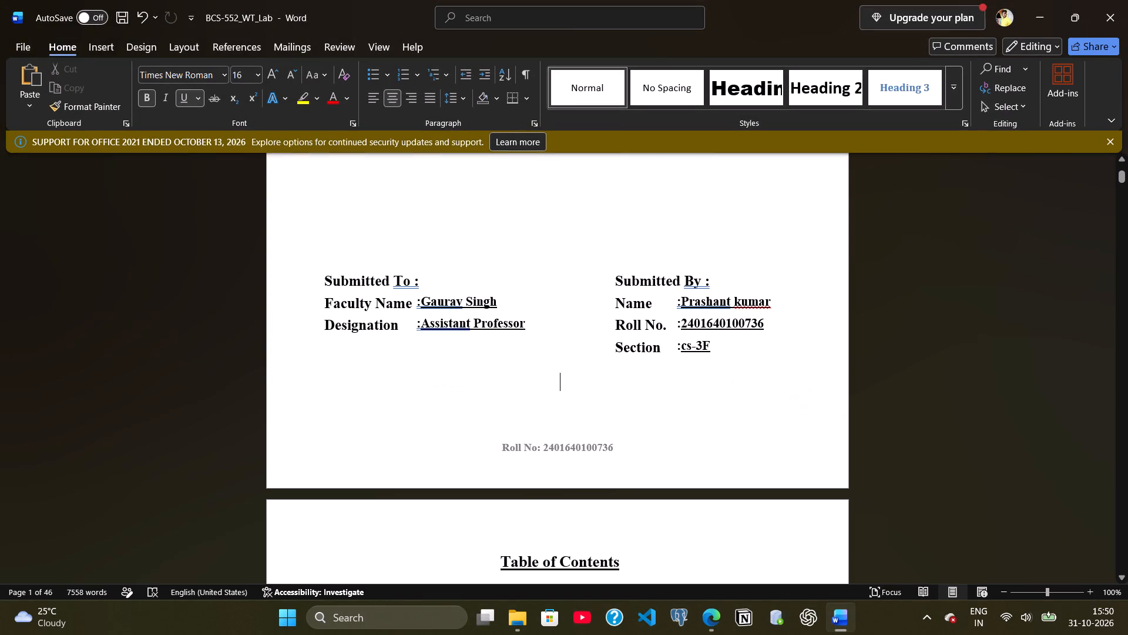
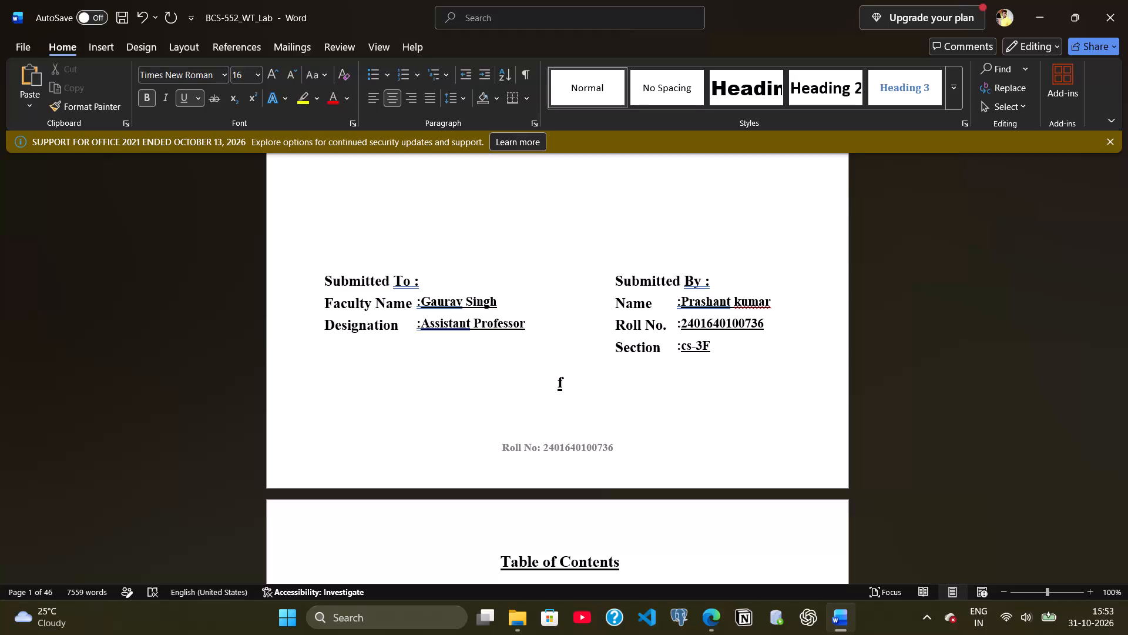
Add the prefix "Mr." before the faculty name under Submitted To on the cover page.
left_click(418, 298)
key("Right")
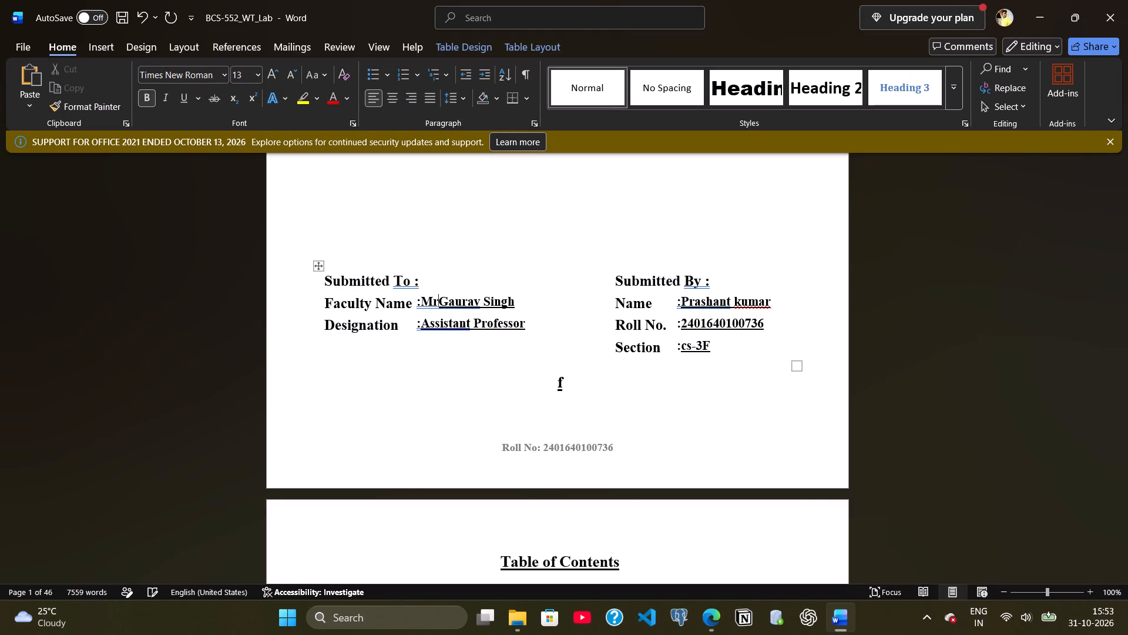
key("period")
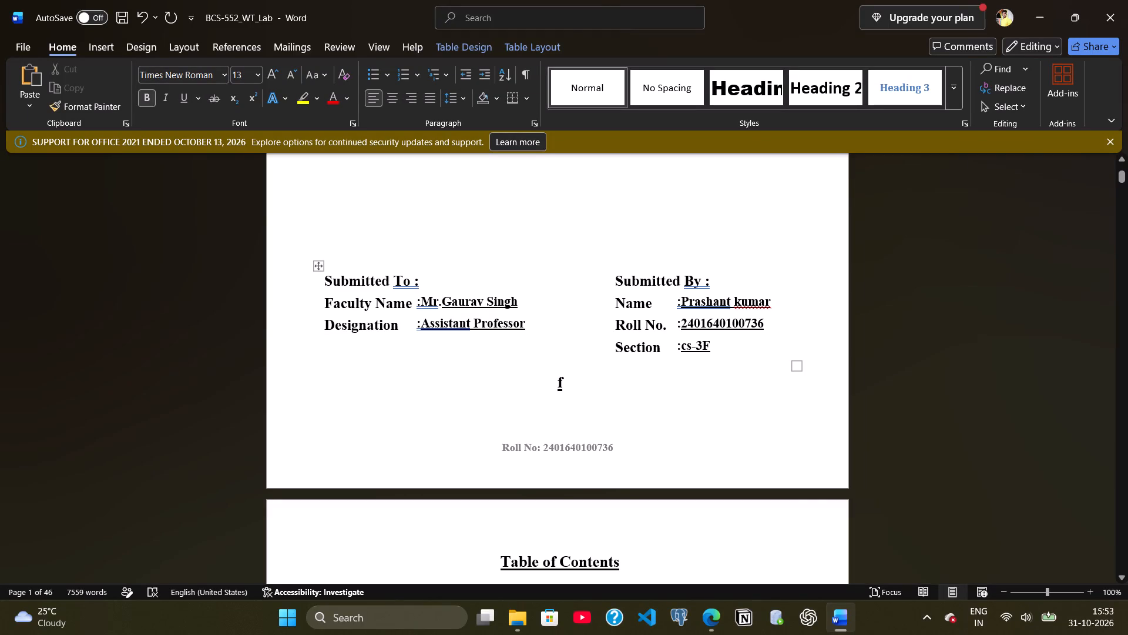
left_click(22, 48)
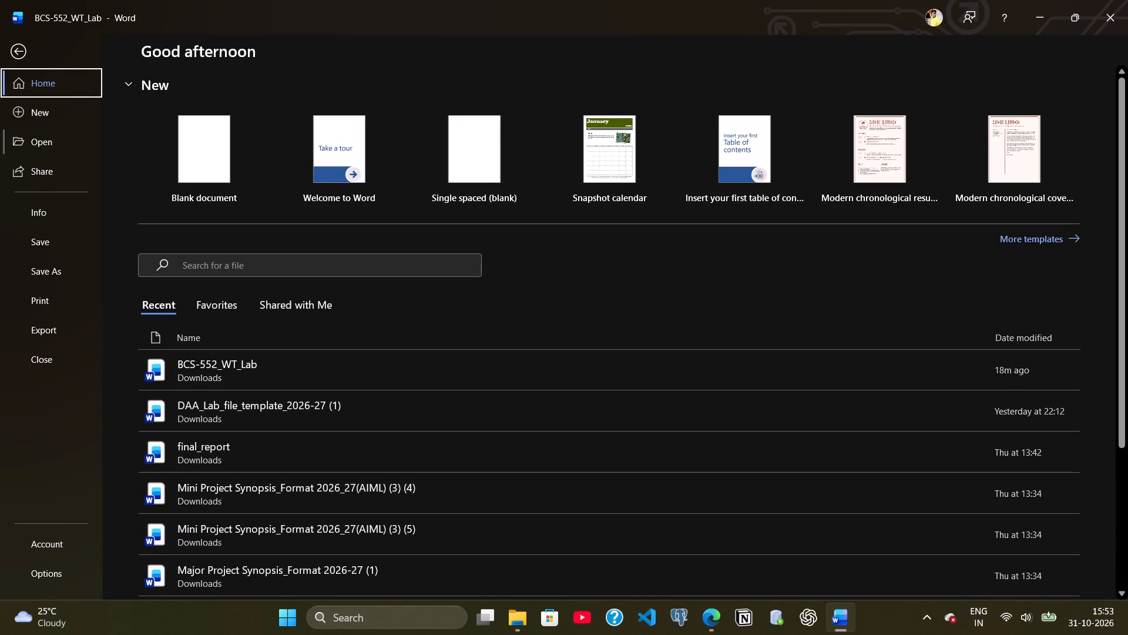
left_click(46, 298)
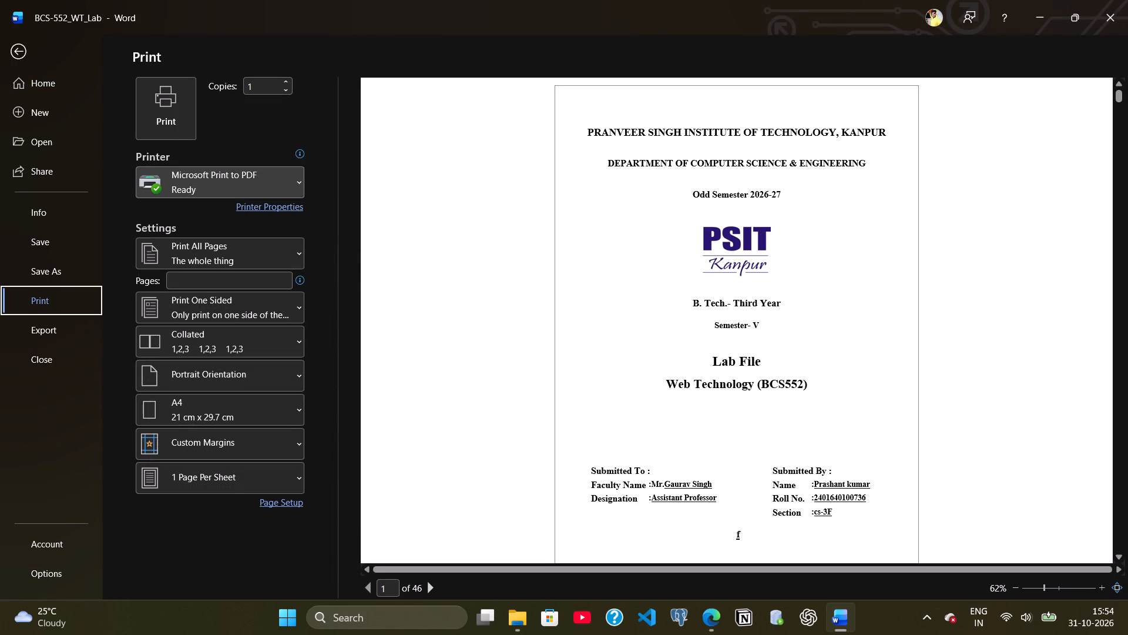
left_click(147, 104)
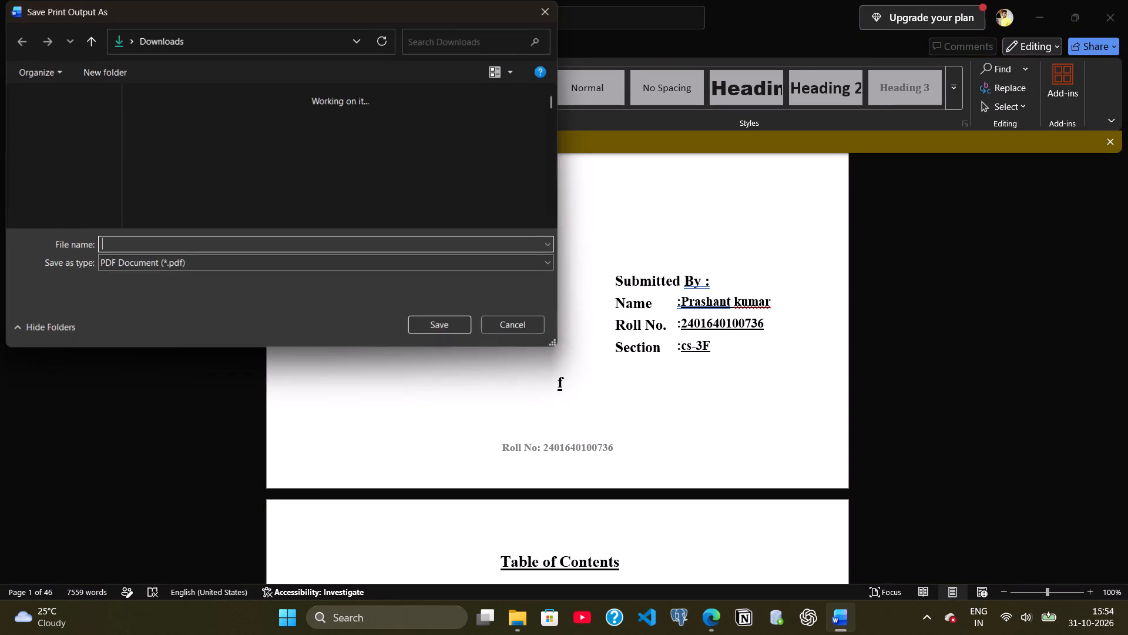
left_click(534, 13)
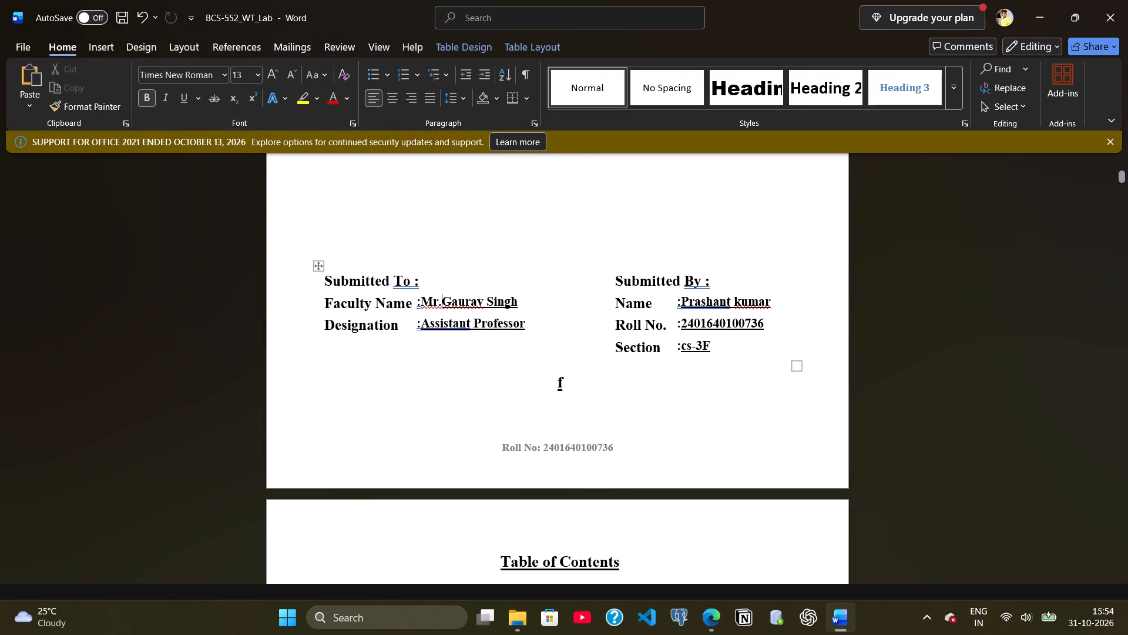
Underline the "Mr." prefix together with the faculty's first name on the cover page.
left_click(189, 91)
left_click_drag(420, 300, 420, 301)
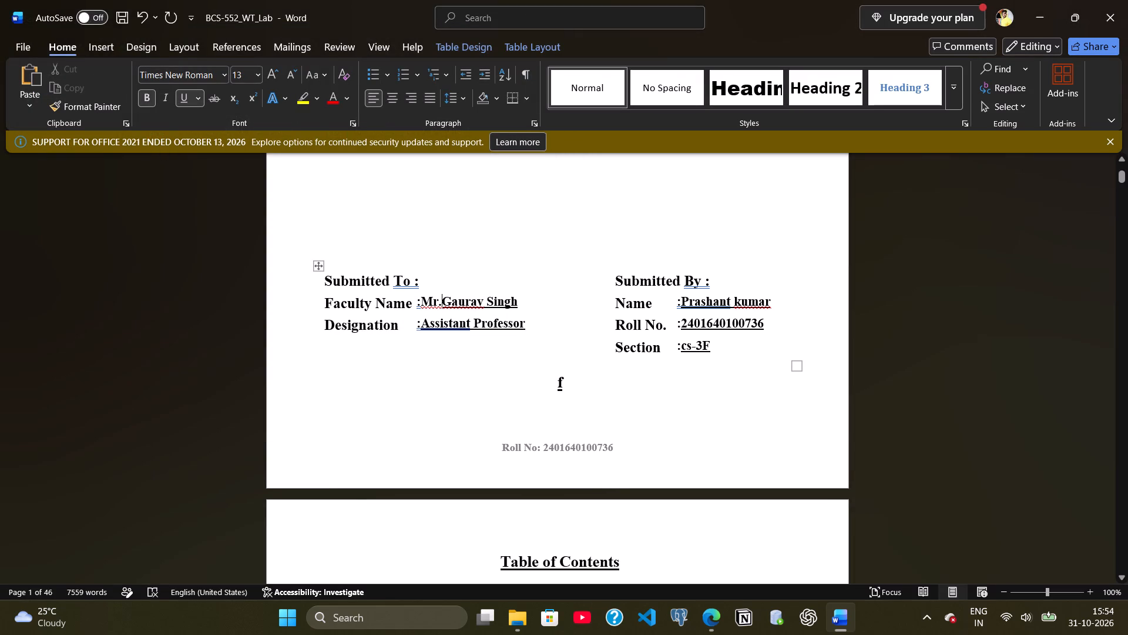
left_click_drag(420, 301, 456, 302)
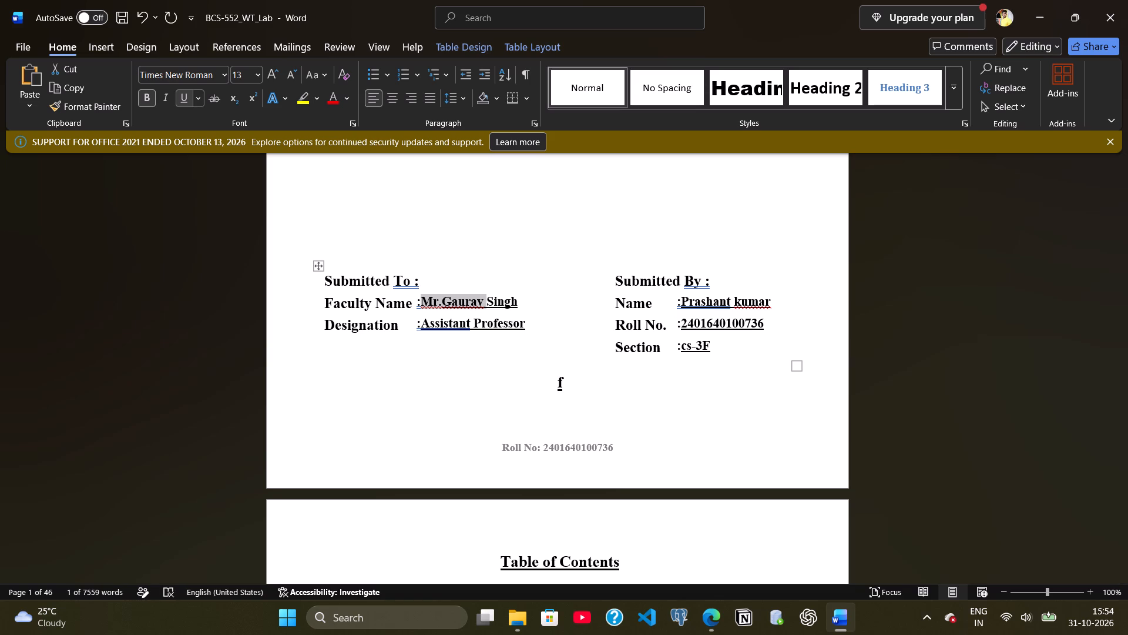
left_click(184, 100)
left_click(481, 263)
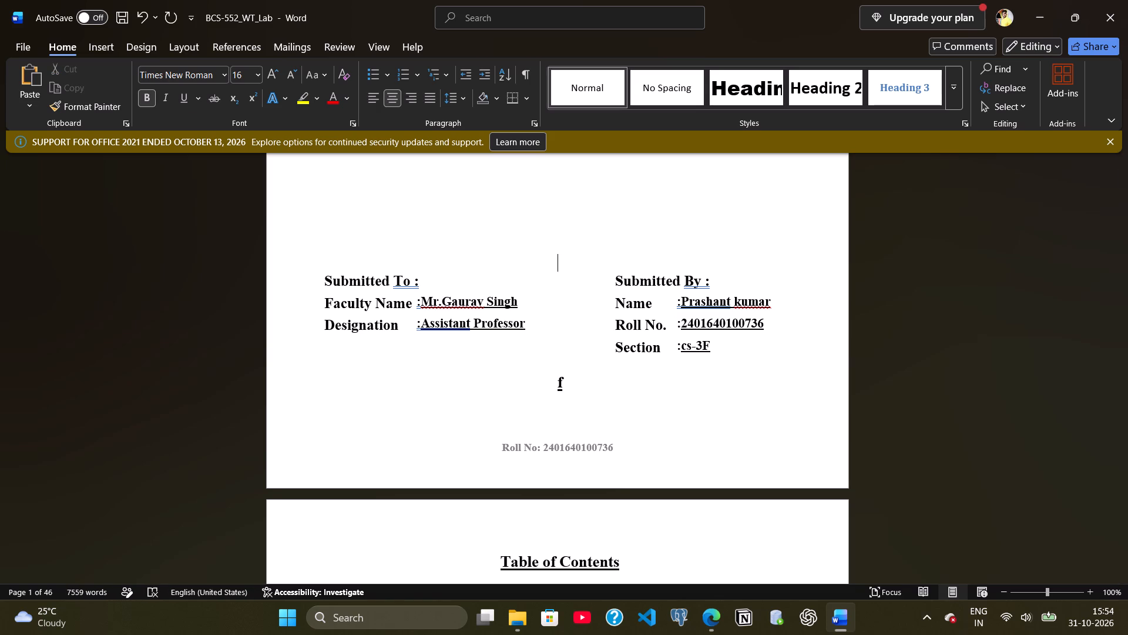
Print the whole lab file with Microsoft Print to PDF, saving it in Downloads as "webtech".
left_click(21, 47)
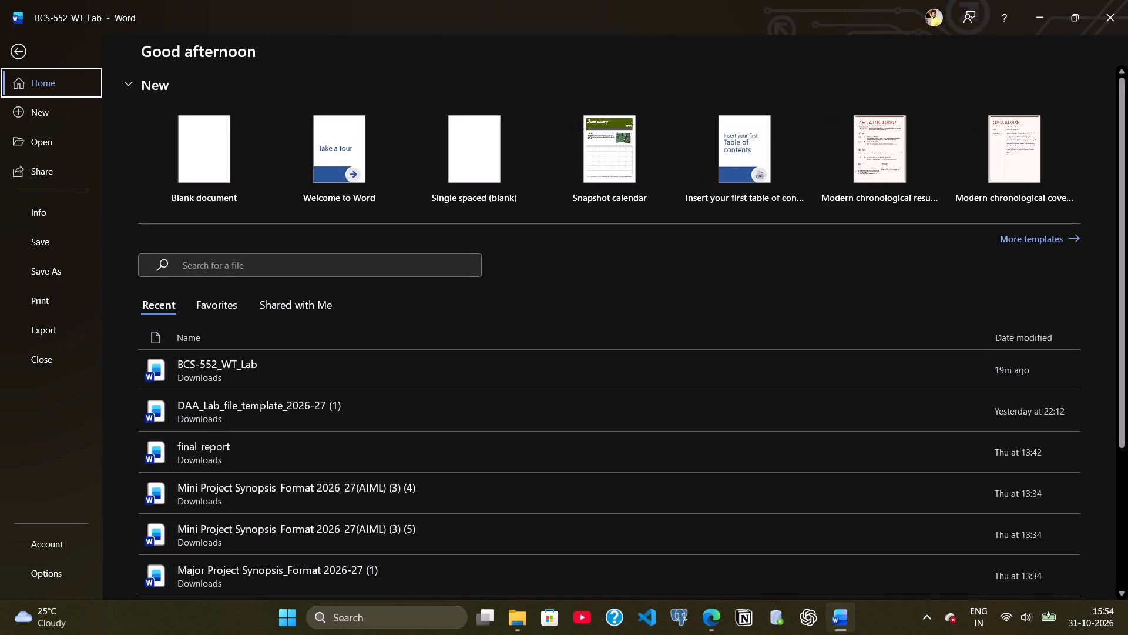
left_click(48, 306)
left_click(155, 109)
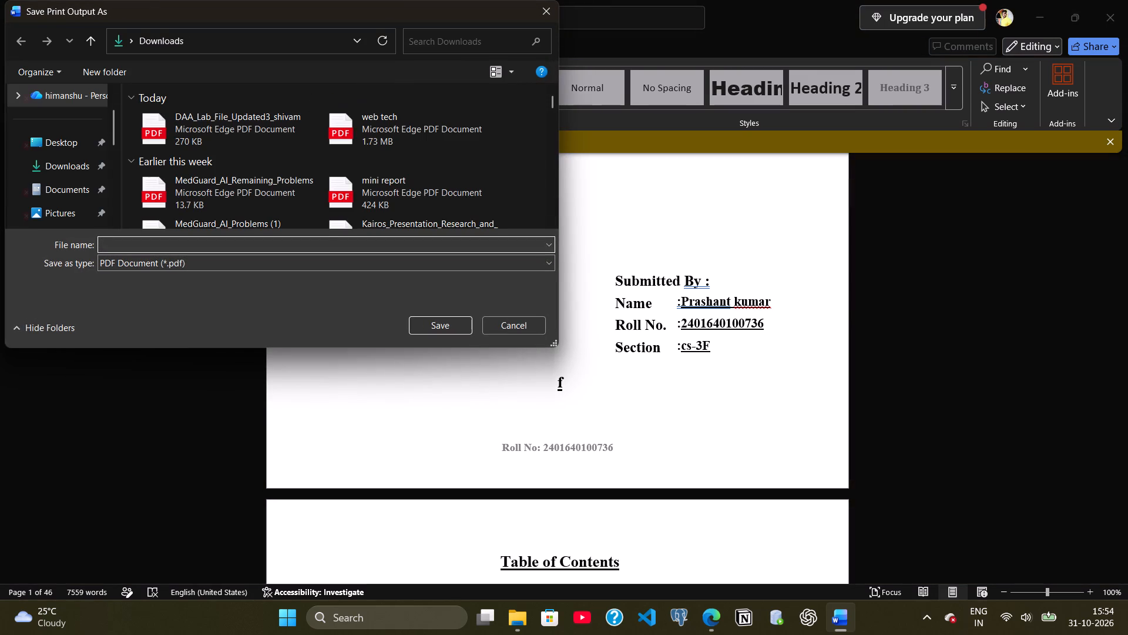
left_click(340, 250)
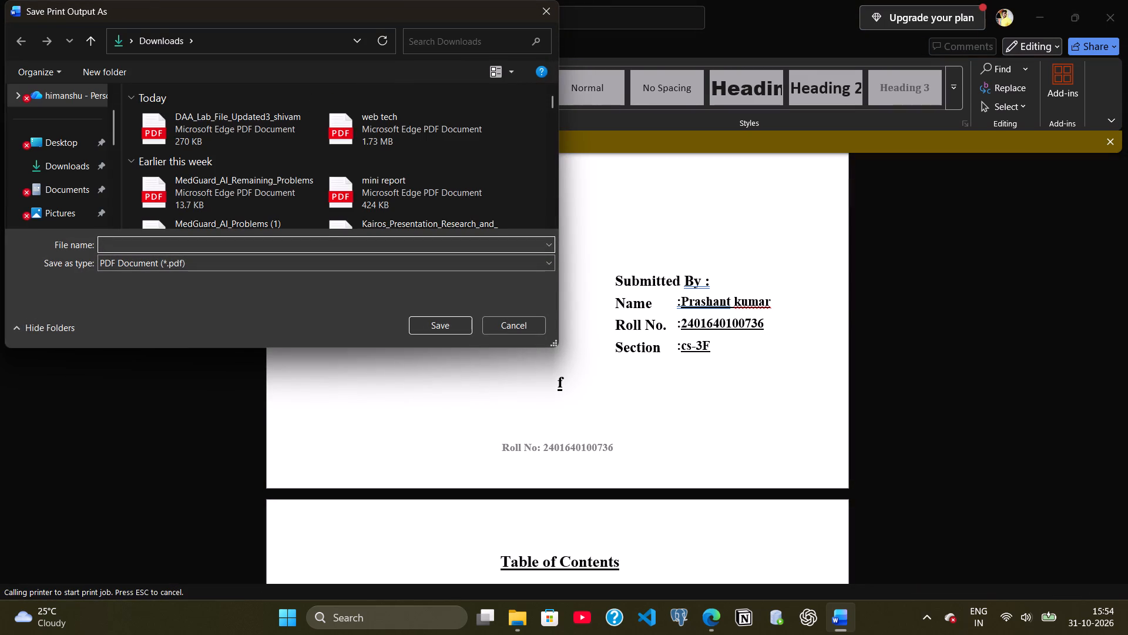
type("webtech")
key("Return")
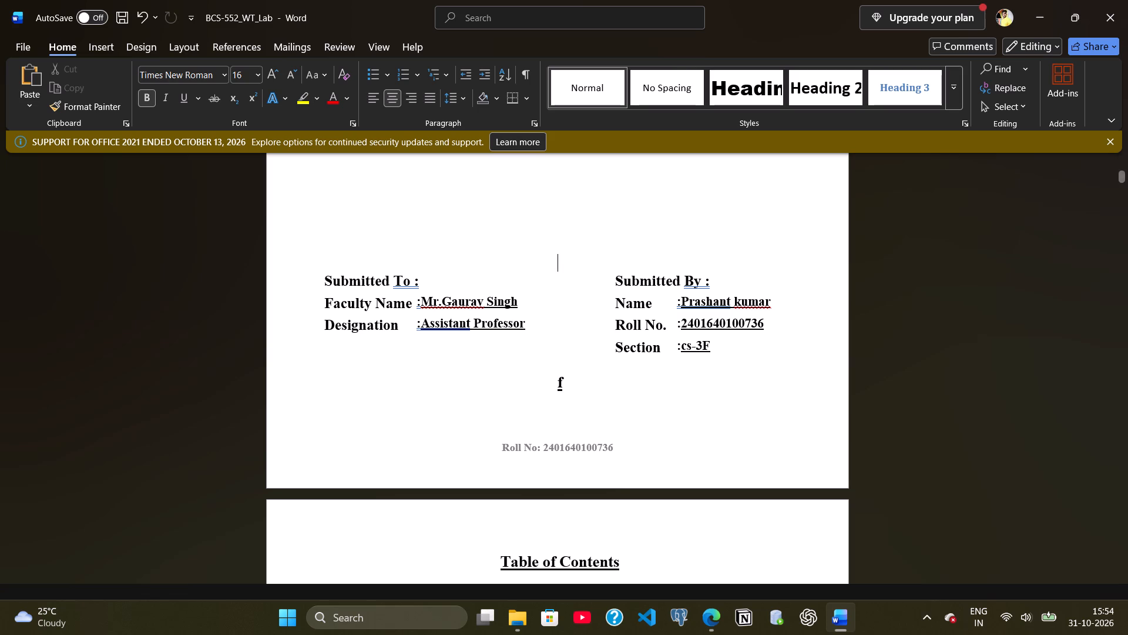
Switch to the Downloads folder in File Explorer and delete the "web tech" PDF.
left_click(512, 613)
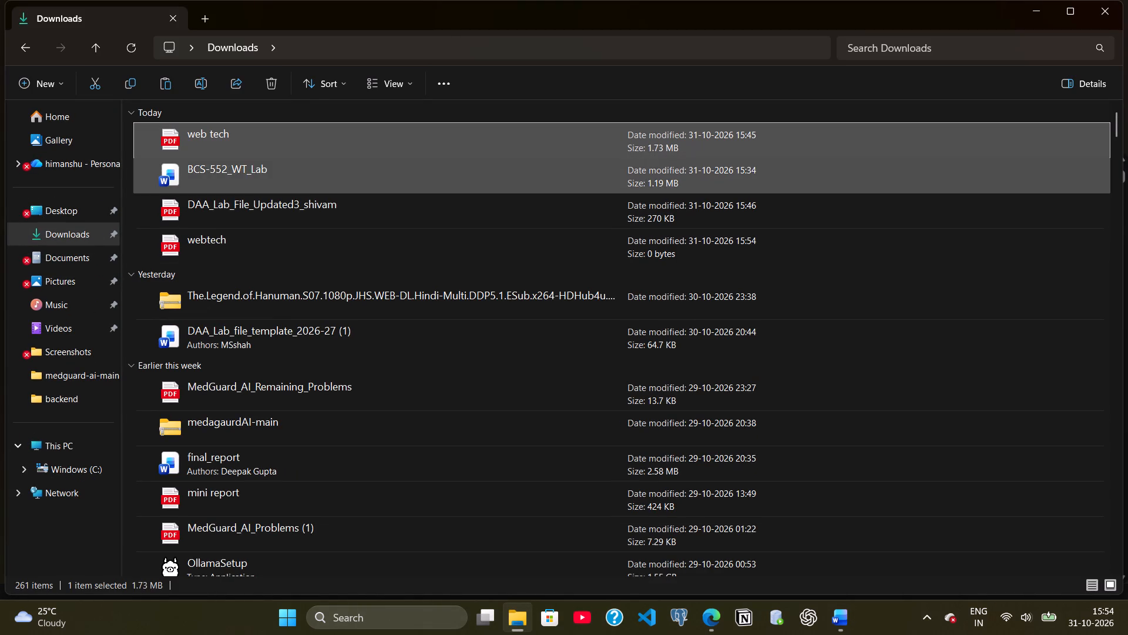
right_click(257, 142)
left_click(472, 157)
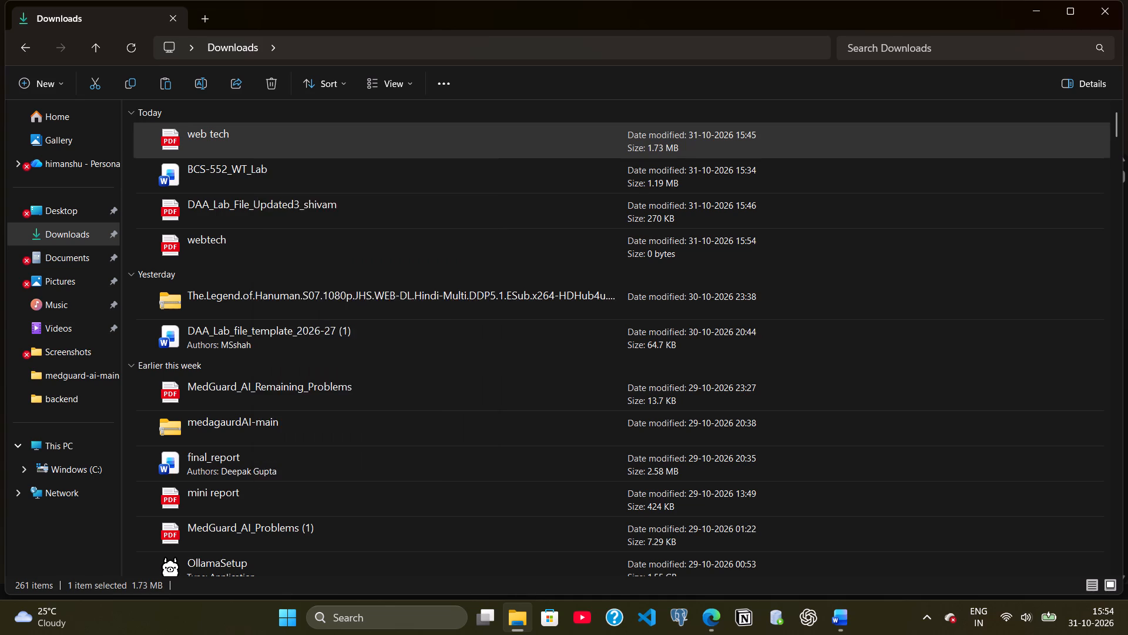
Open the "webtech" PDF from Downloads, reload it, check its cover page, and close the browser, including after reopening the file.
double_click(327, 213)
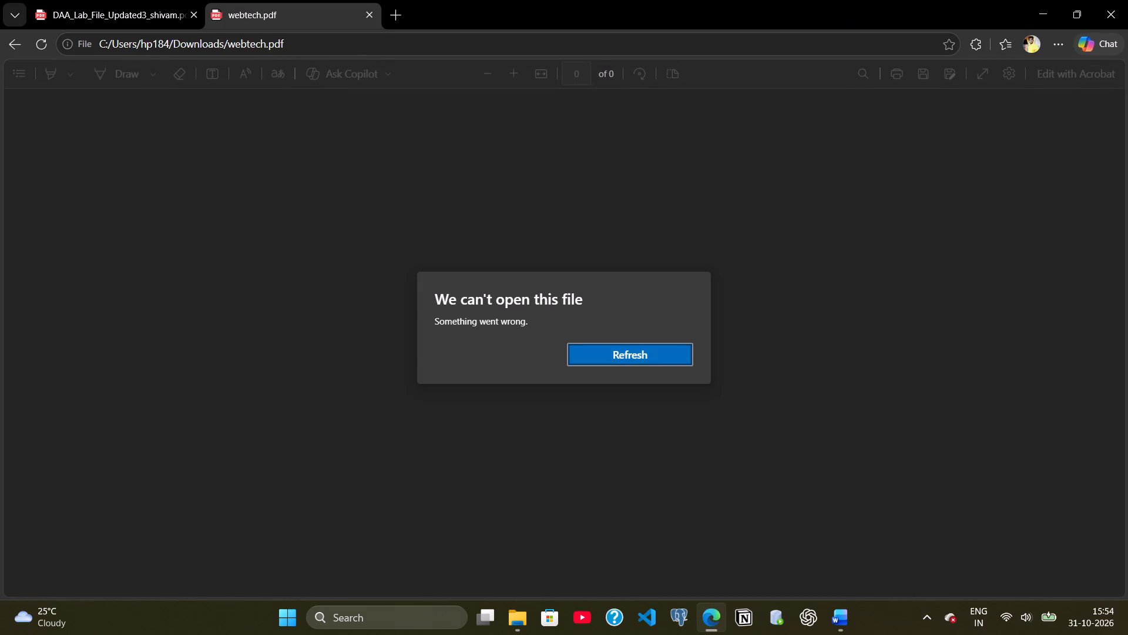
left_click(659, 350)
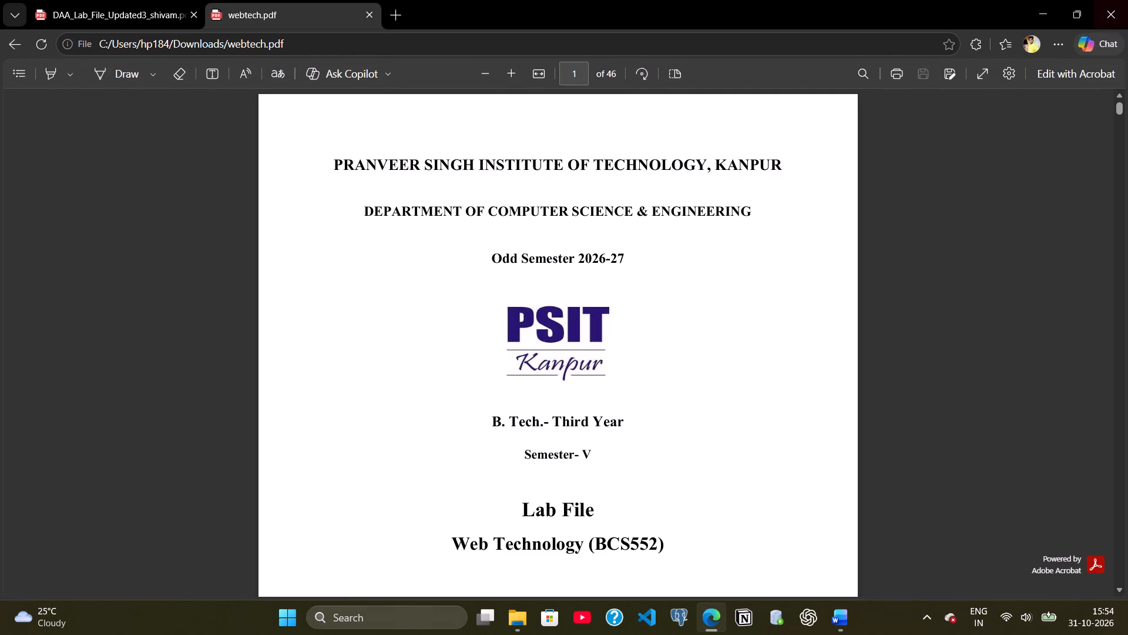
scroll(766, 360, "down", 4)
left_click(1127, 0)
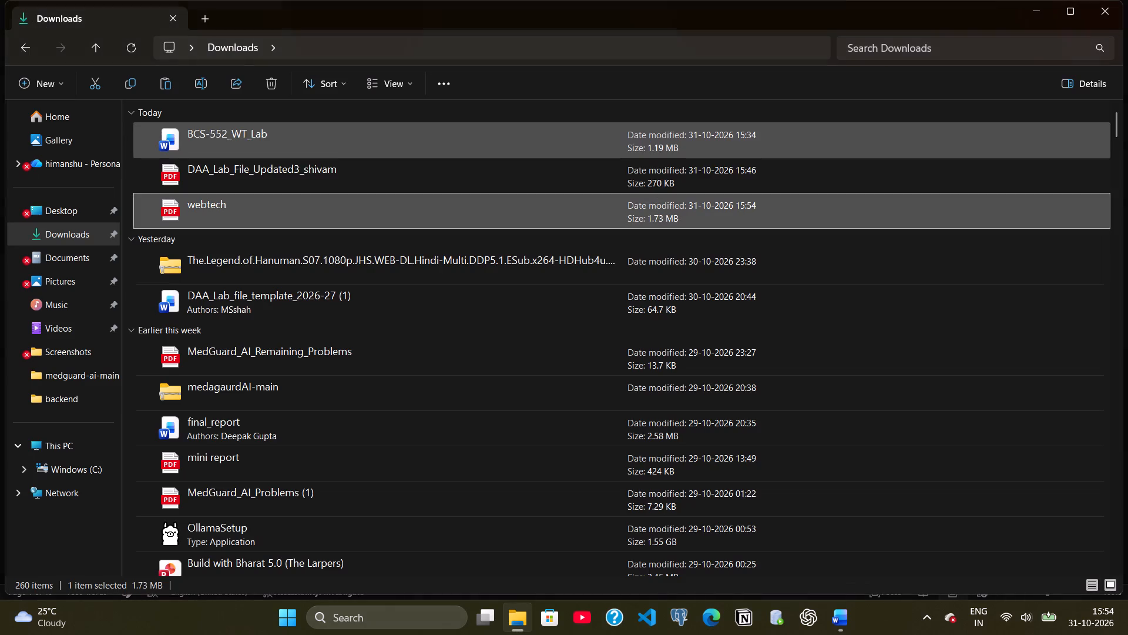
double_click(320, 212)
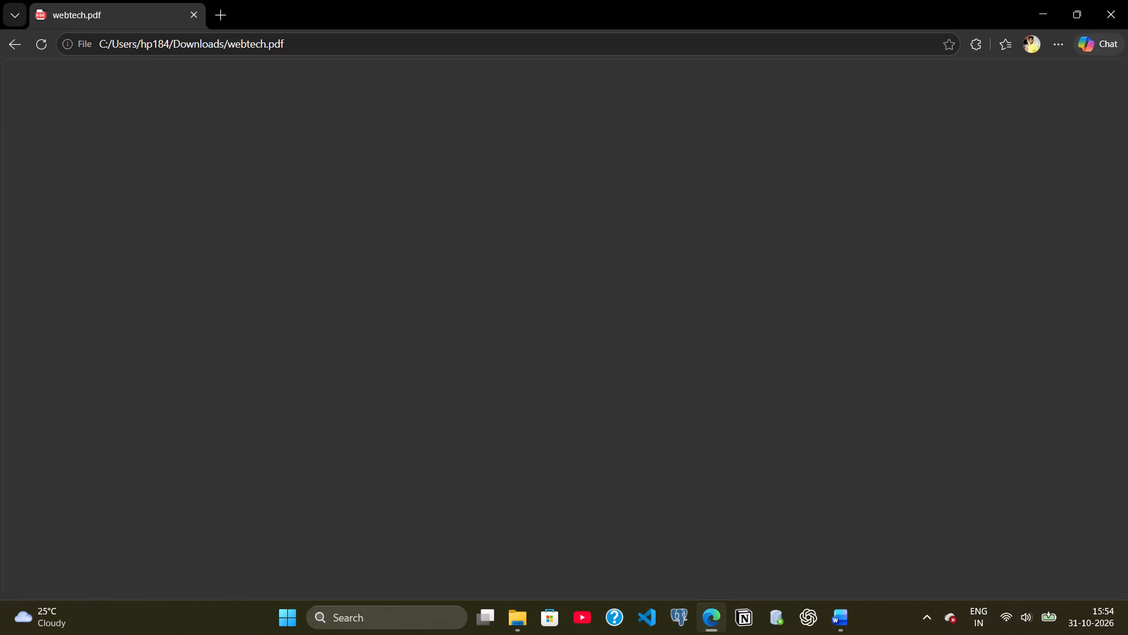
left_click(1127, 0)
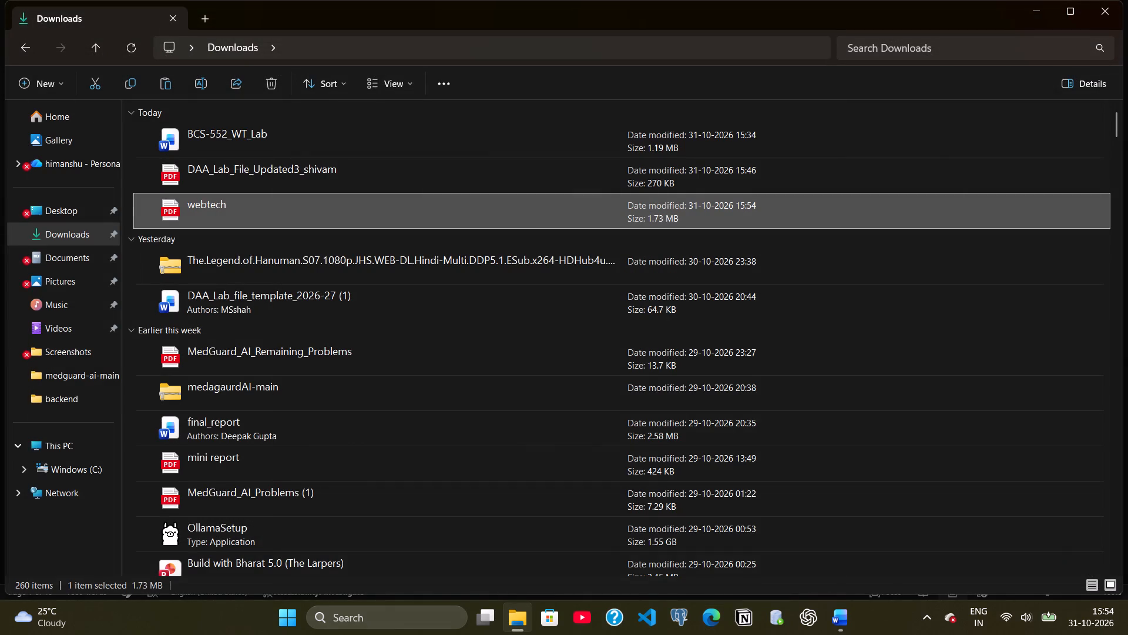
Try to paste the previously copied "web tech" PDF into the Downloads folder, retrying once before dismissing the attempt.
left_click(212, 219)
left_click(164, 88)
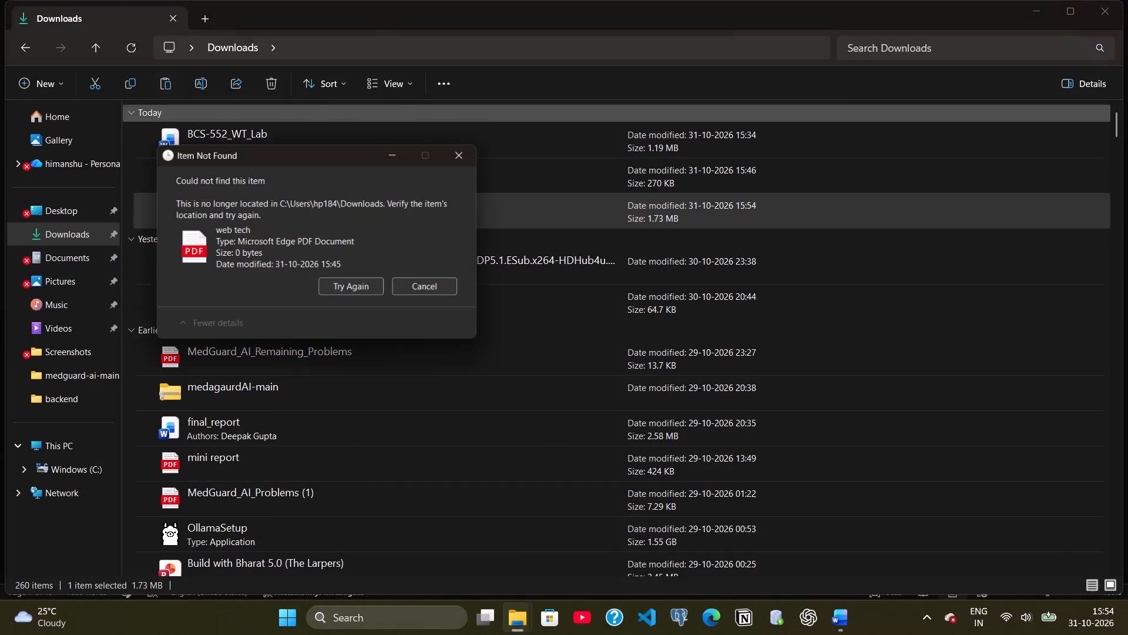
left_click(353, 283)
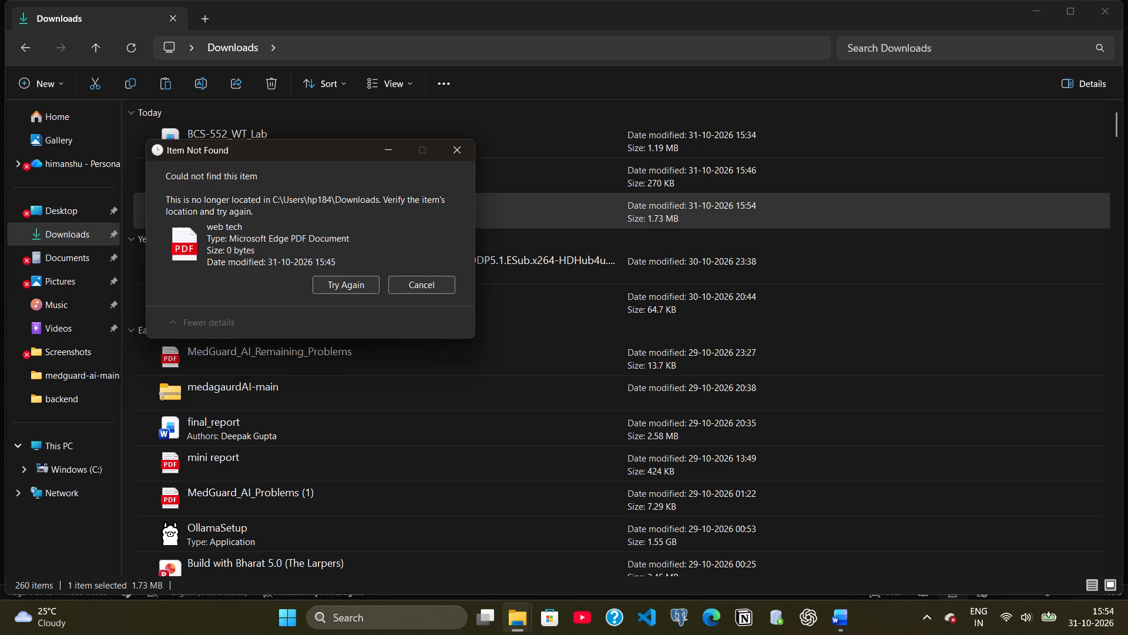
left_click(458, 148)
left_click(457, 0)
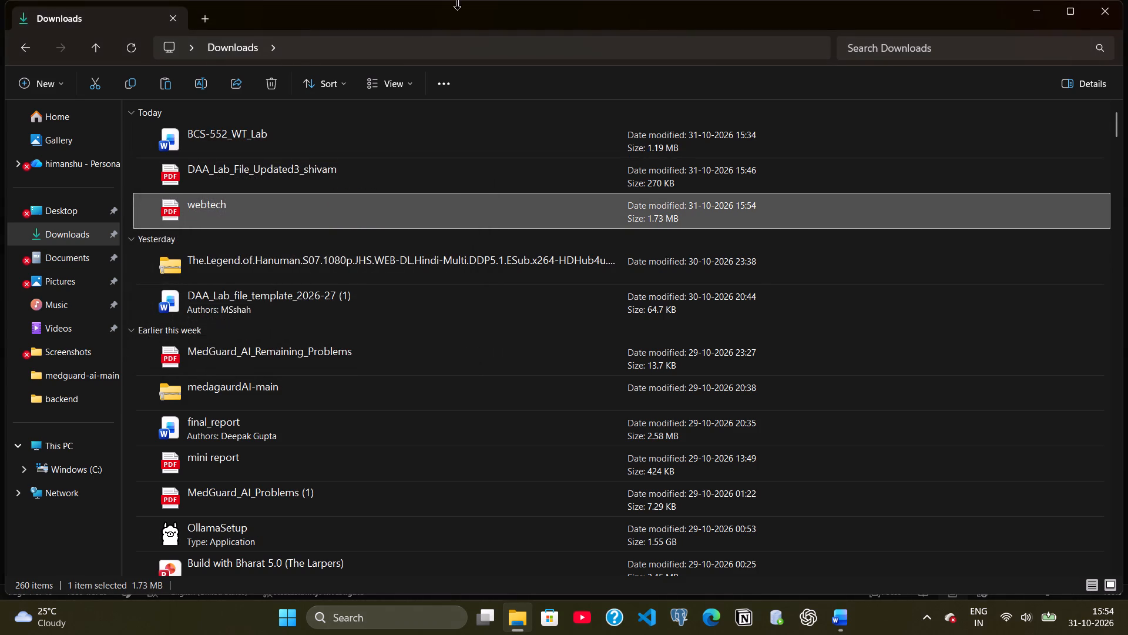
Select the "webtech" PDF in Downloads and bring up its available file actions.
left_click(234, 202)
right_click(234, 202)
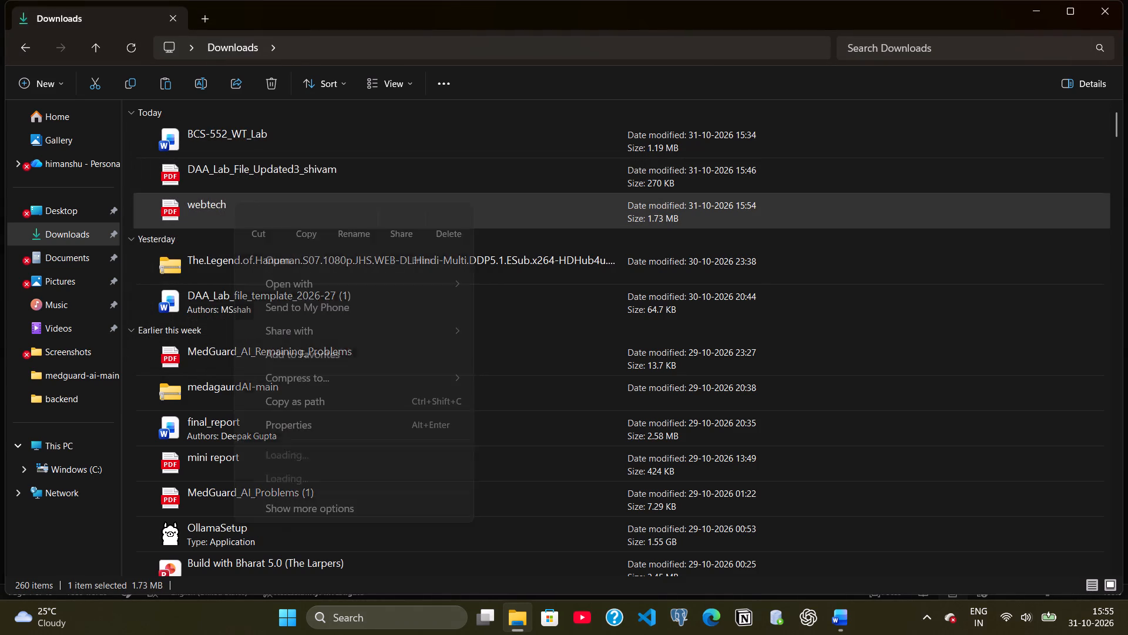
Copy the "webtech" PDF from the Downloads folder.
left_click(294, 218)
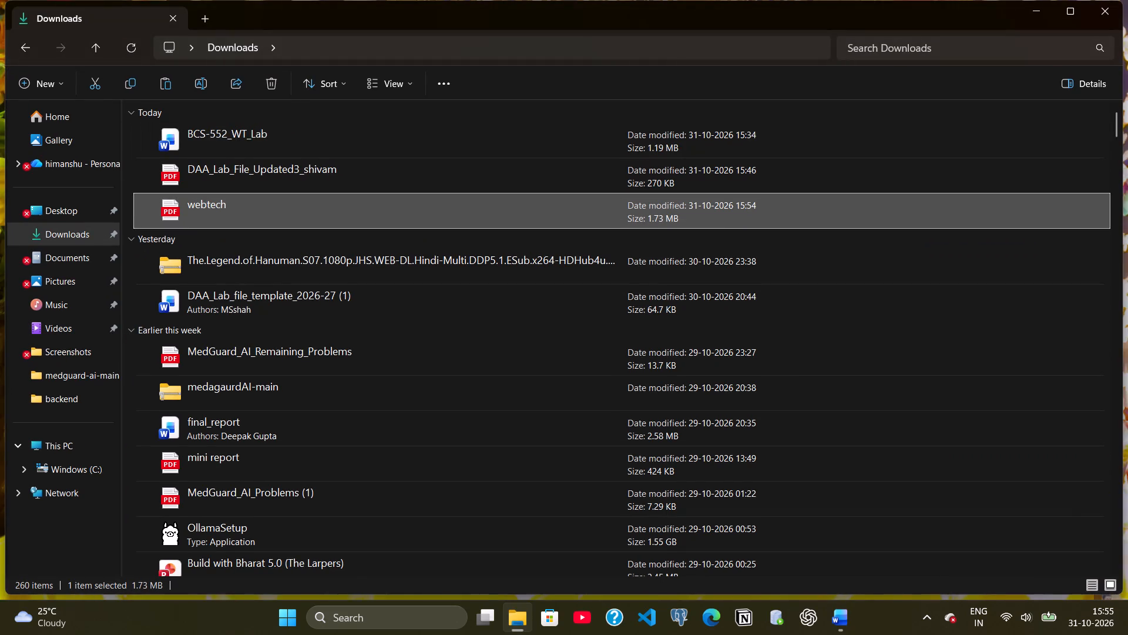
Switch to Google Chrome from the desktop and look up "whatsapp web" on the new tab page.
scroll(183, 78, "up", 4)
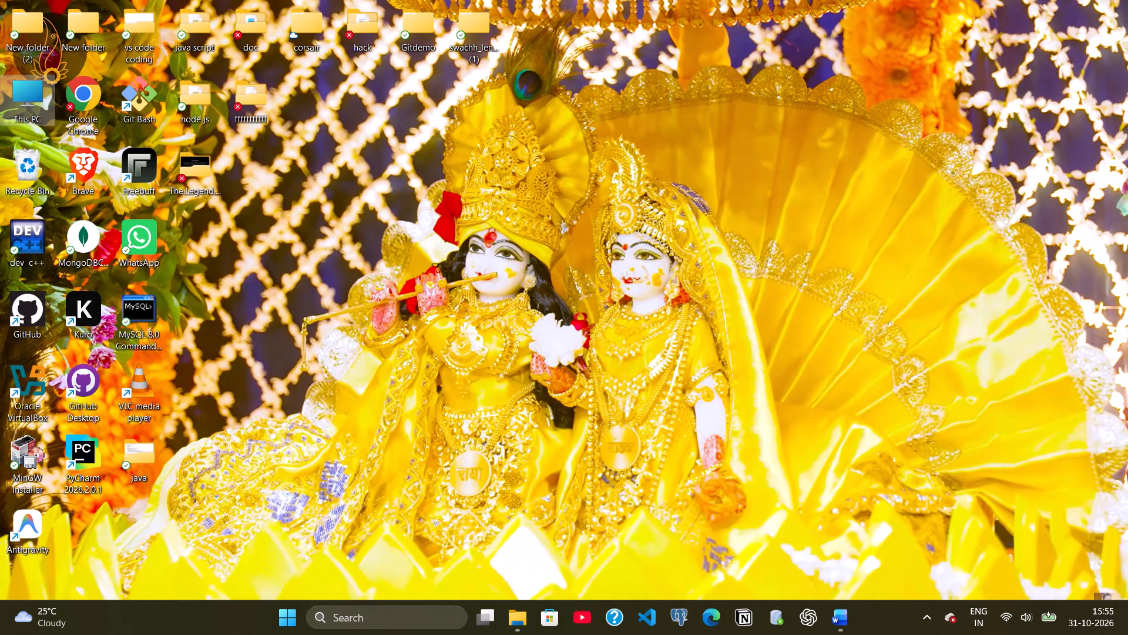
double_click(93, 91)
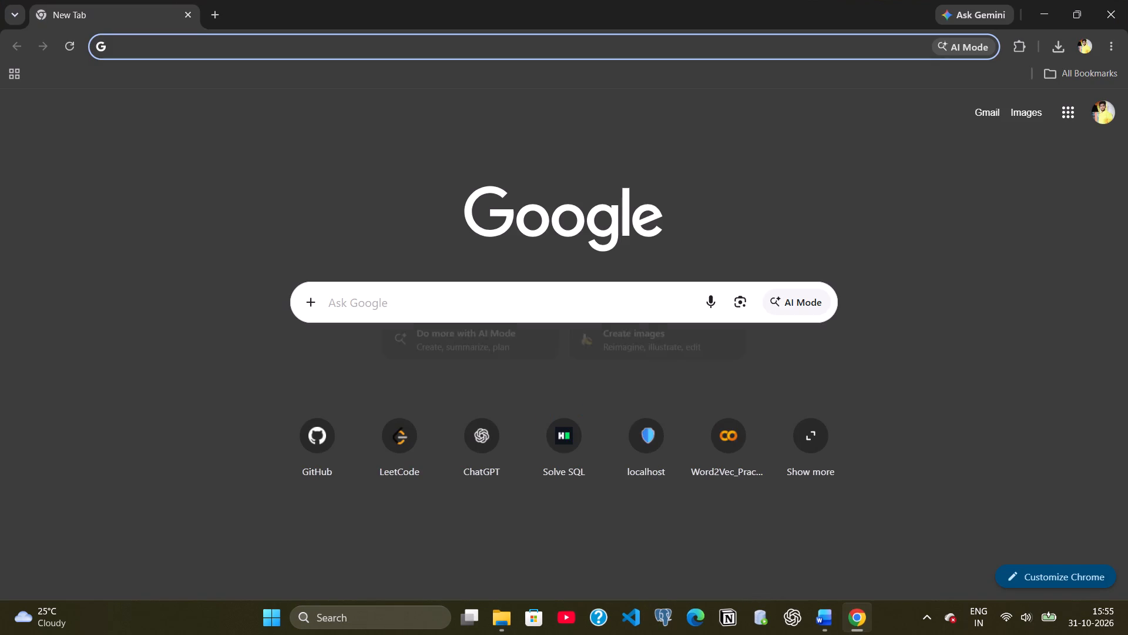
left_click(370, 301)
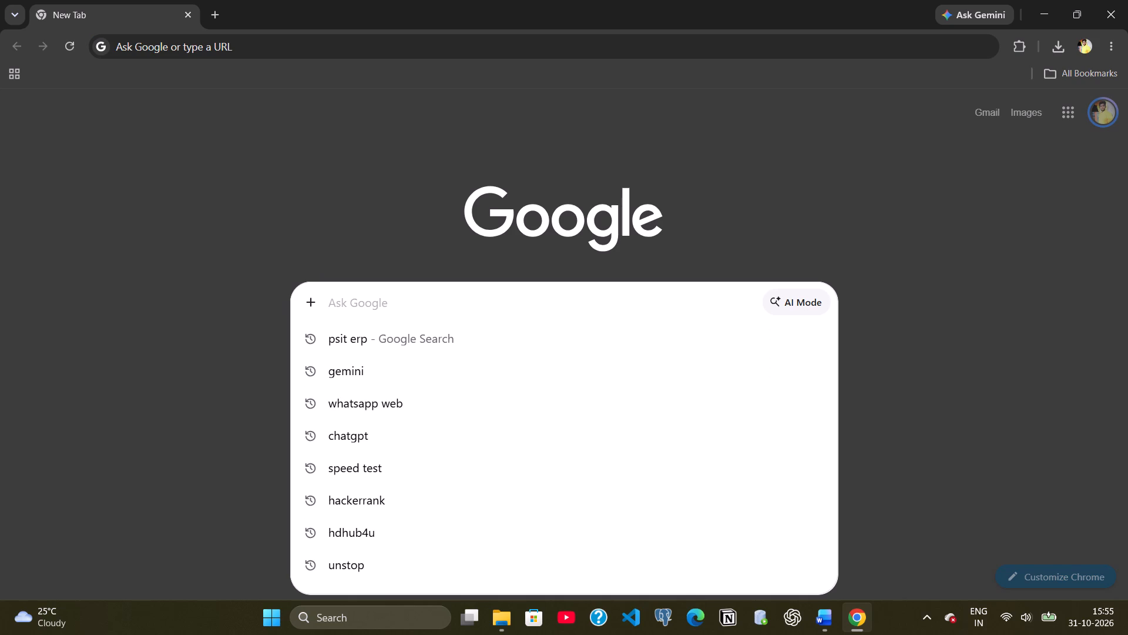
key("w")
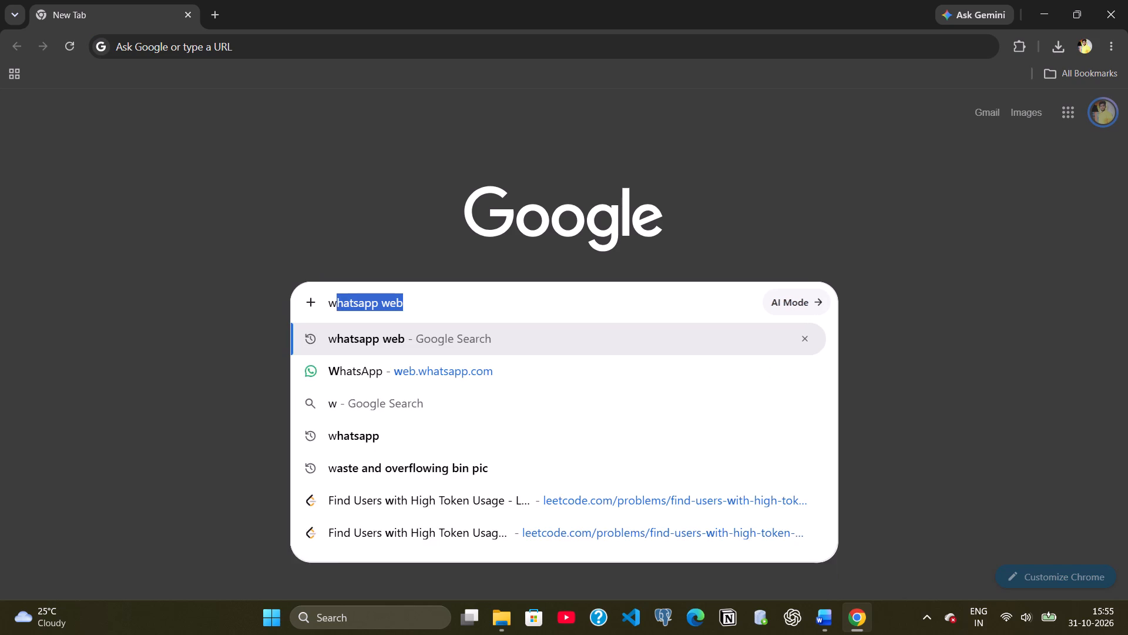
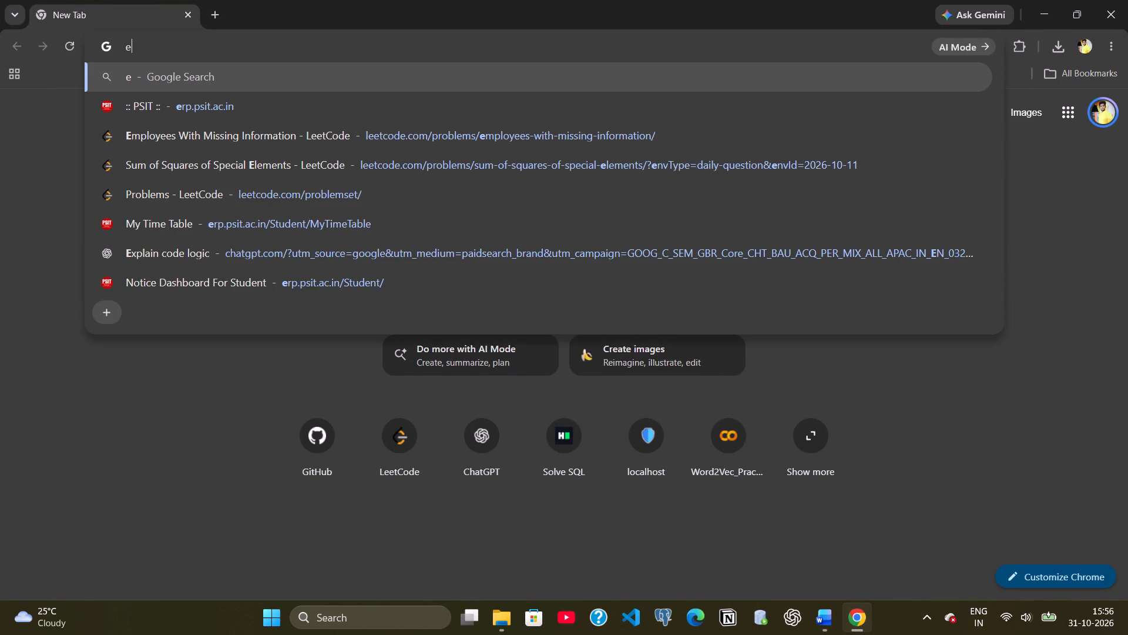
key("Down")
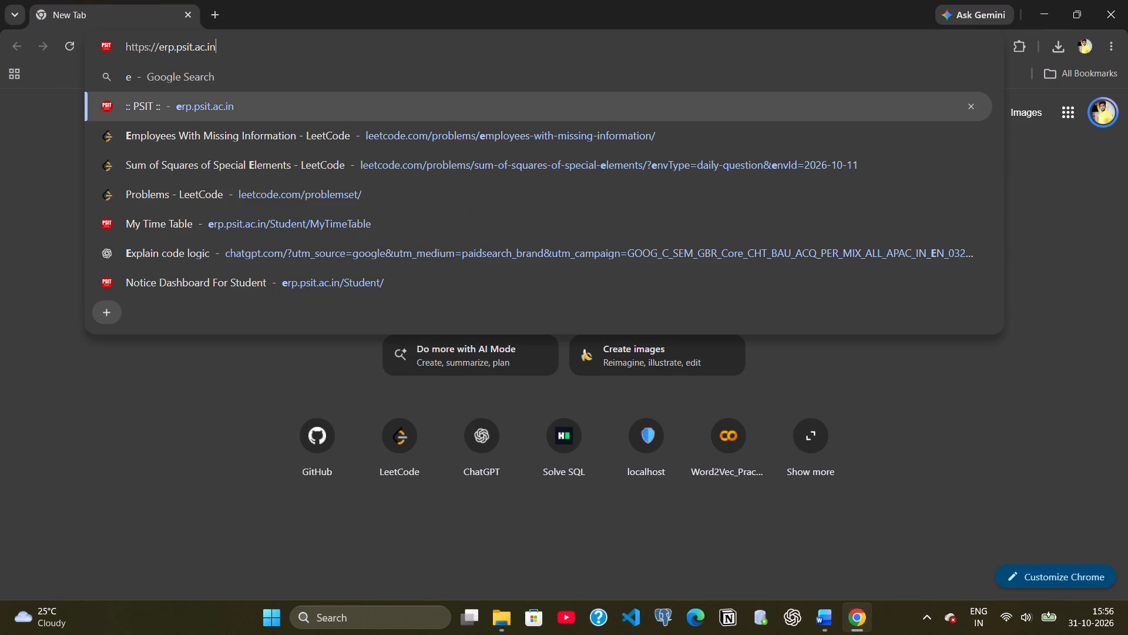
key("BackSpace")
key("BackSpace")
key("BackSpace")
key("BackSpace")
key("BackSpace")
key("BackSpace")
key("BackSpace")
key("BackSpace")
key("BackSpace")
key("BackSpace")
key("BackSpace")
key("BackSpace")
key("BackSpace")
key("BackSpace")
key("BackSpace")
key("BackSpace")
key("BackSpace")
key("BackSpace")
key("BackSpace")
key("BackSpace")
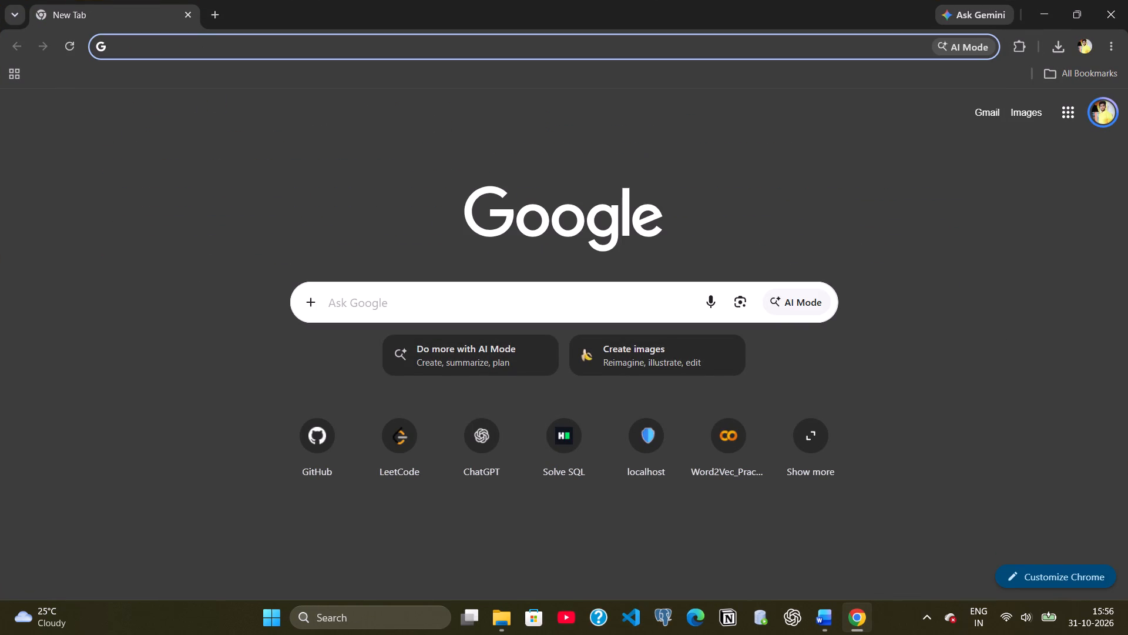
Go to WhatsApp Web at web.whatsapp.com in the new browser tab.
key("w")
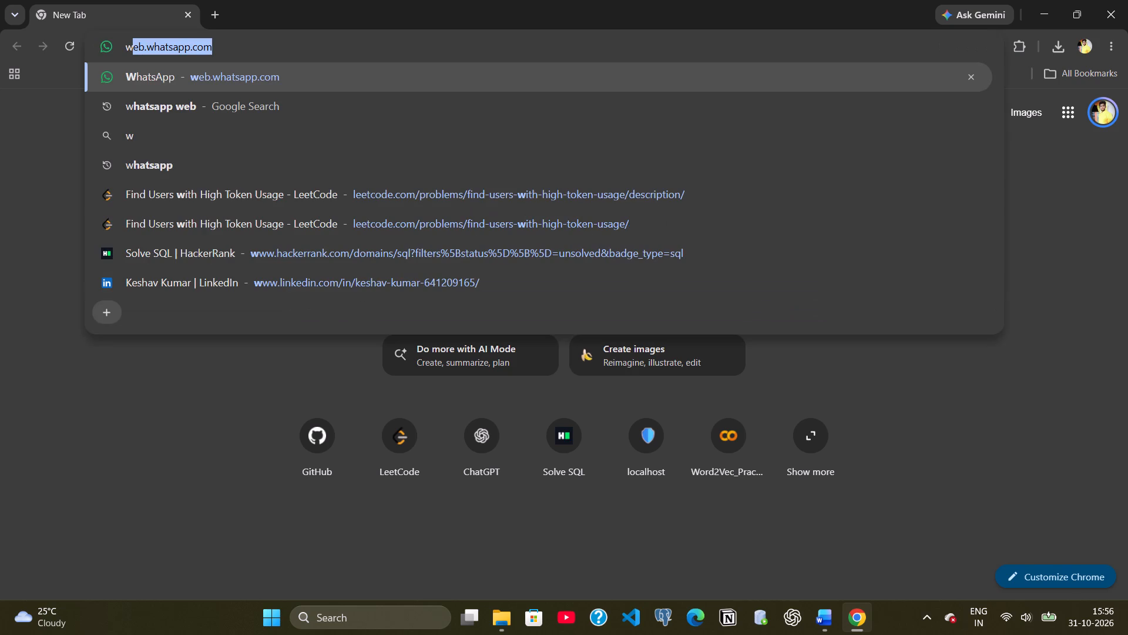
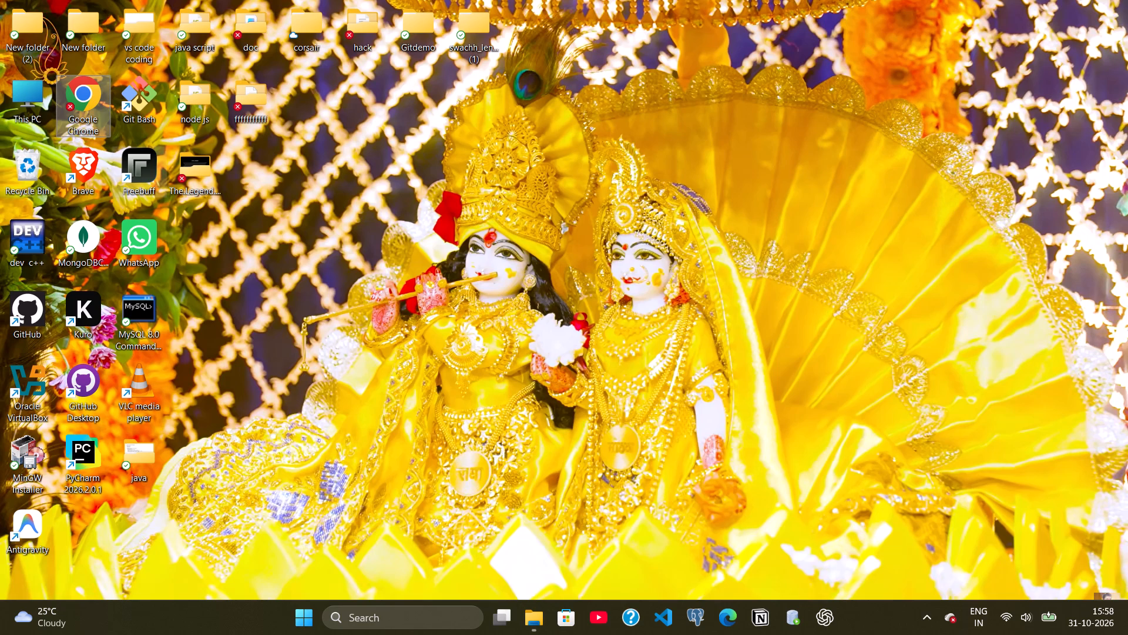
Open the recent BCS-552_WT_Lab document in Word, look over its cover page, and close it.
left_click(303, 613)
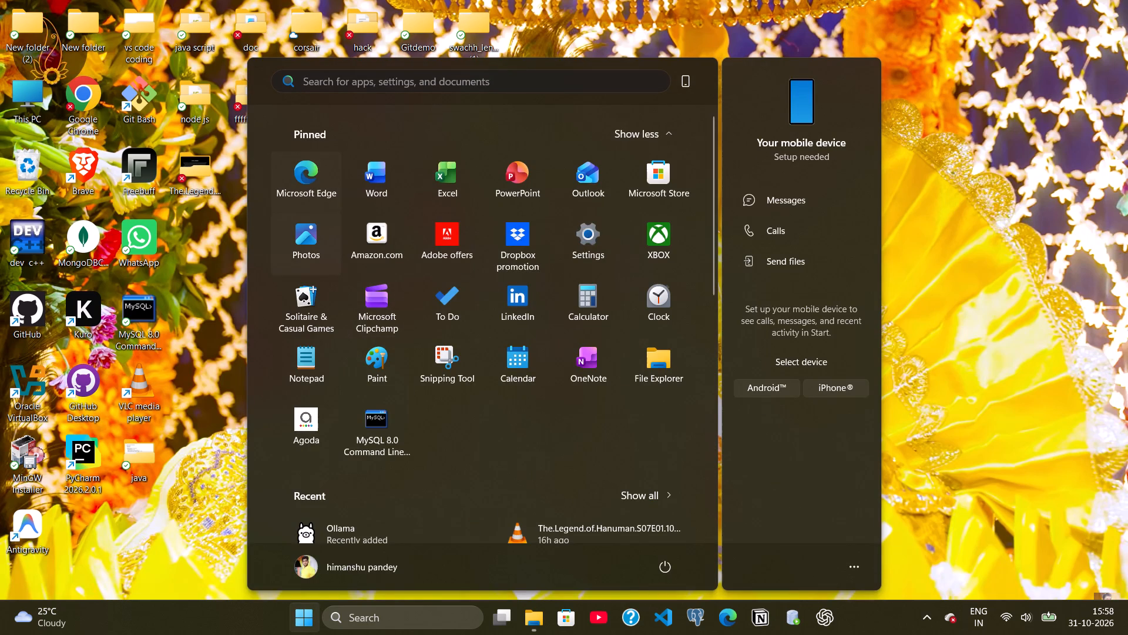
left_click(426, 79)
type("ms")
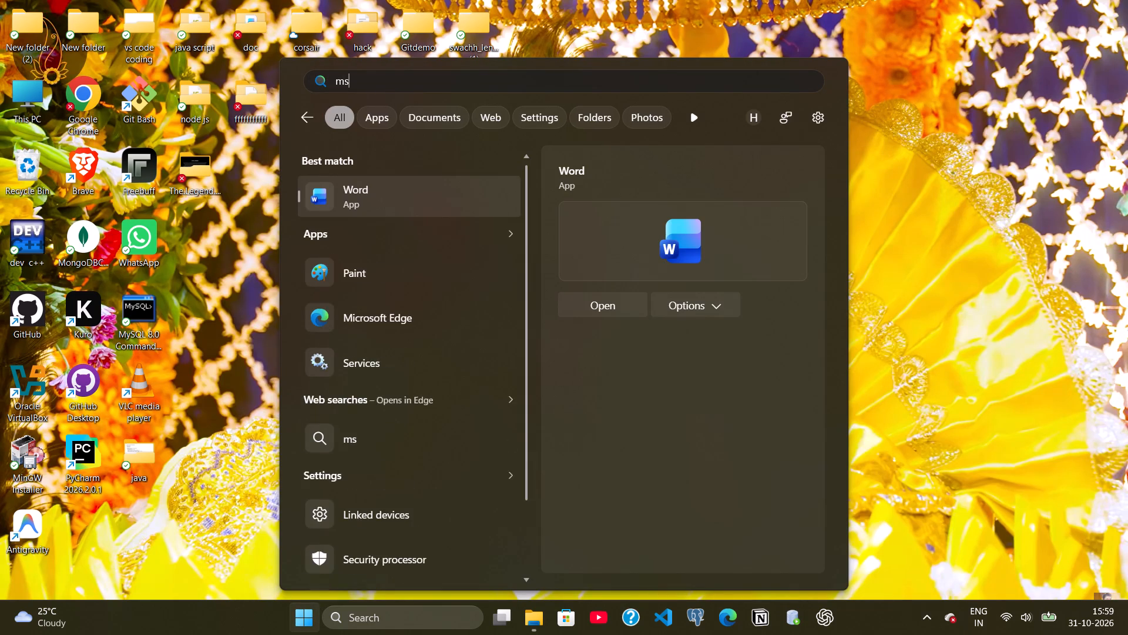
left_click(373, 196)
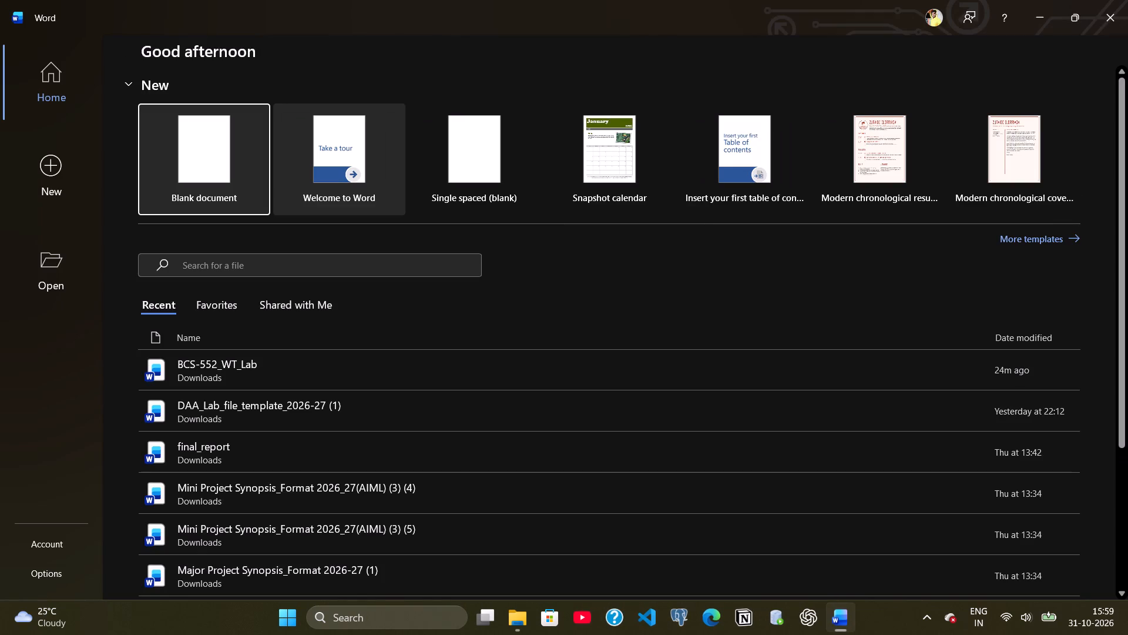
left_click(256, 370)
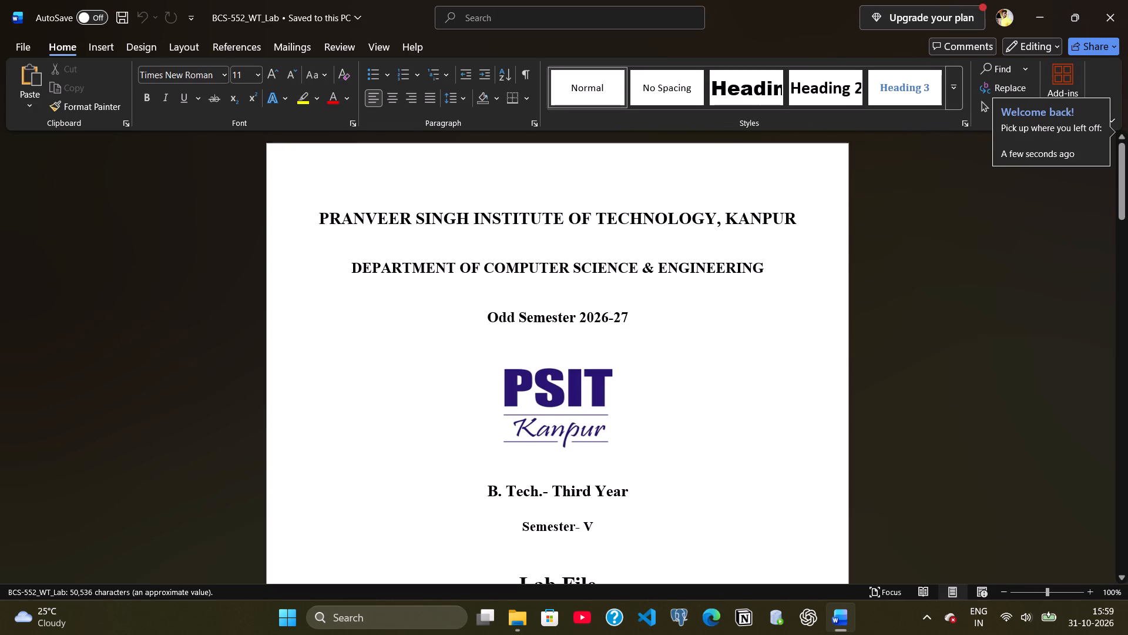
scroll(564, 286, "down", 4)
scroll(564, 286, "up", 3)
scroll(564, 286, "down", 2)
left_click(1127, 0)
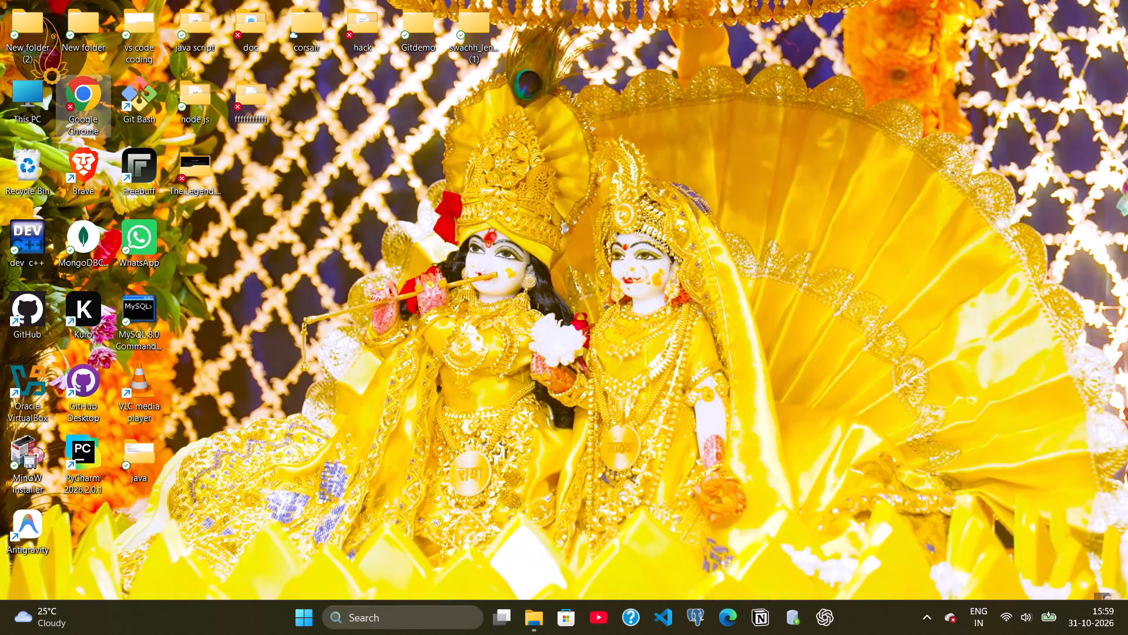
Reopen the BCS-552_WT_Lab document from Word's recent files.
left_click(307, 621)
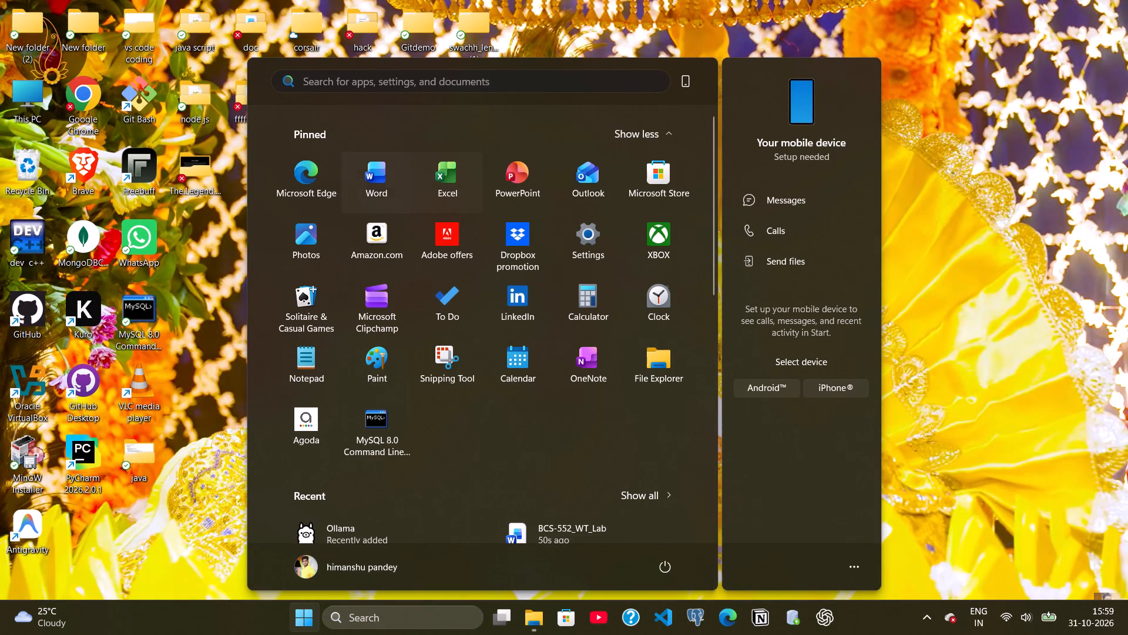
double_click(361, 182)
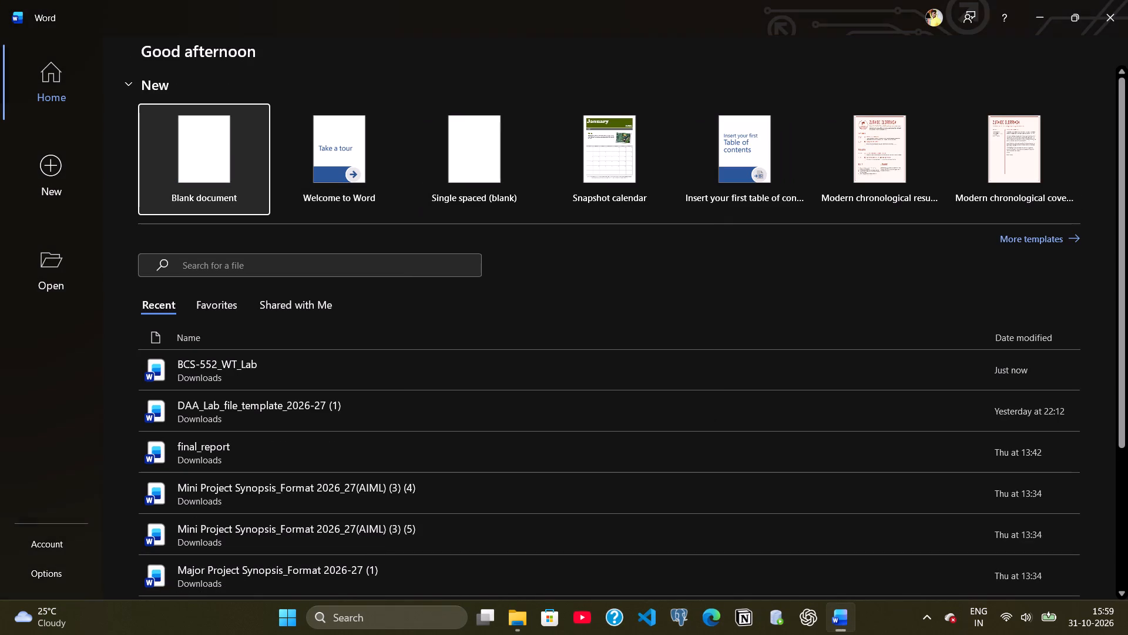
double_click(261, 367)
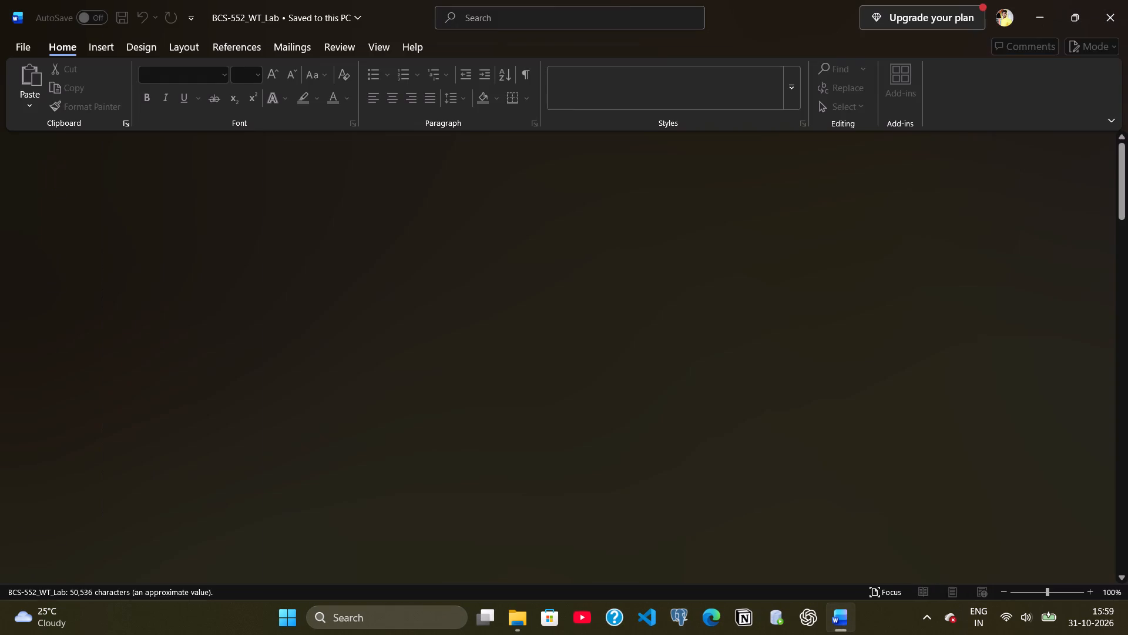
Replace the last three digits of the roll number in the cover page footer with the new student's digits and return to the body.
scroll(550, 419, "down", 4)
scroll(550, 419, "up", 1)
scroll(550, 419, "down", 1)
scroll(550, 419, "up", 1)
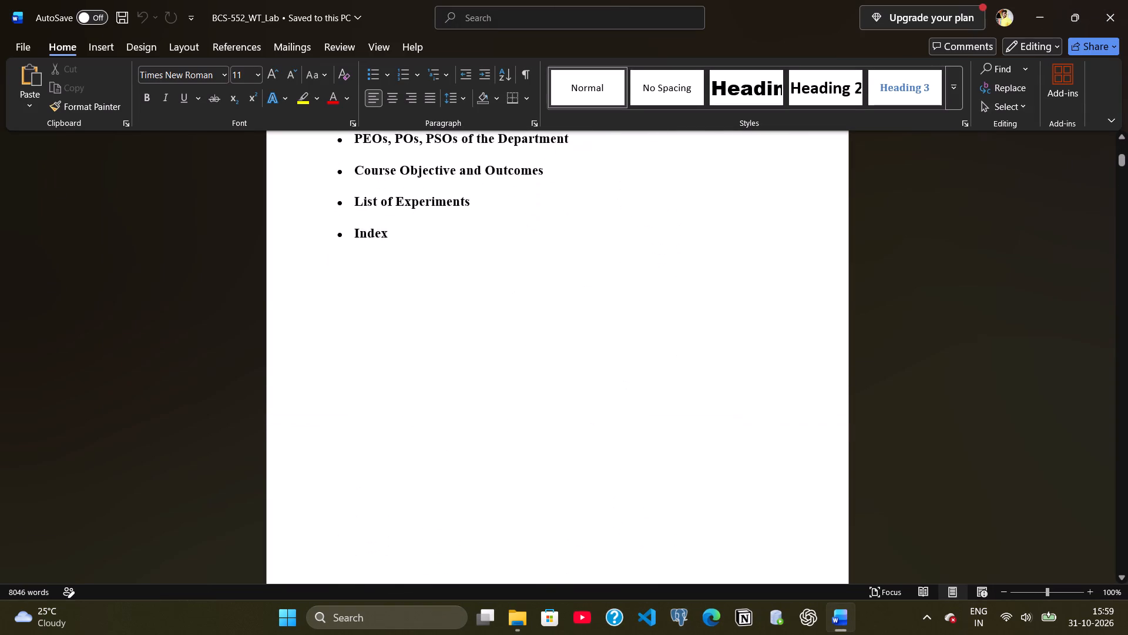
scroll(550, 419, "up", 1)
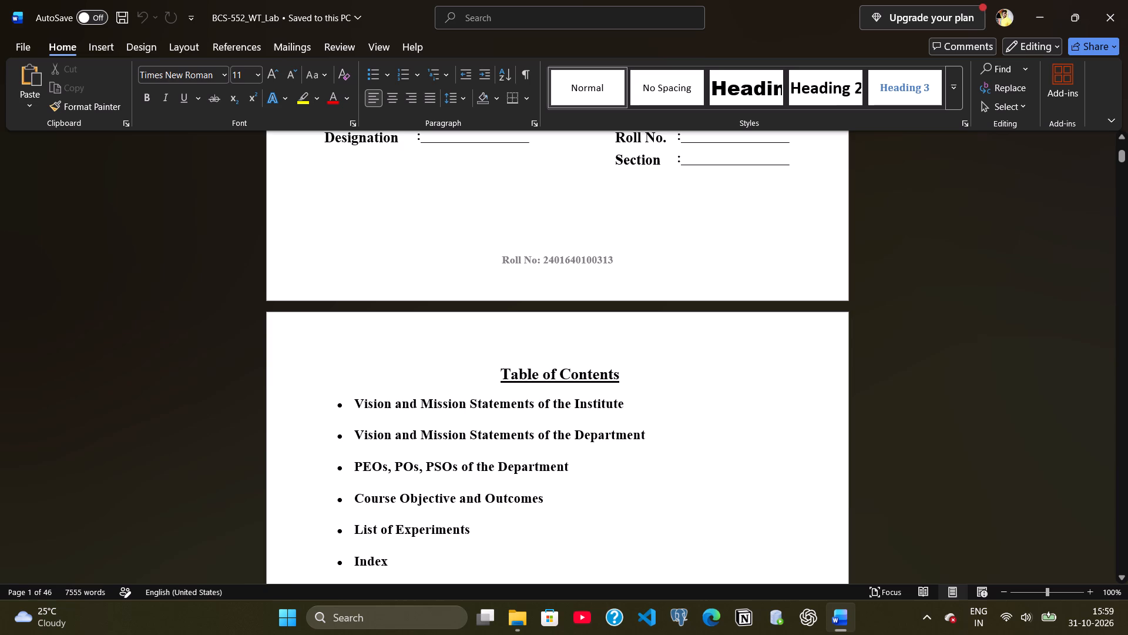
triple_click(625, 257)
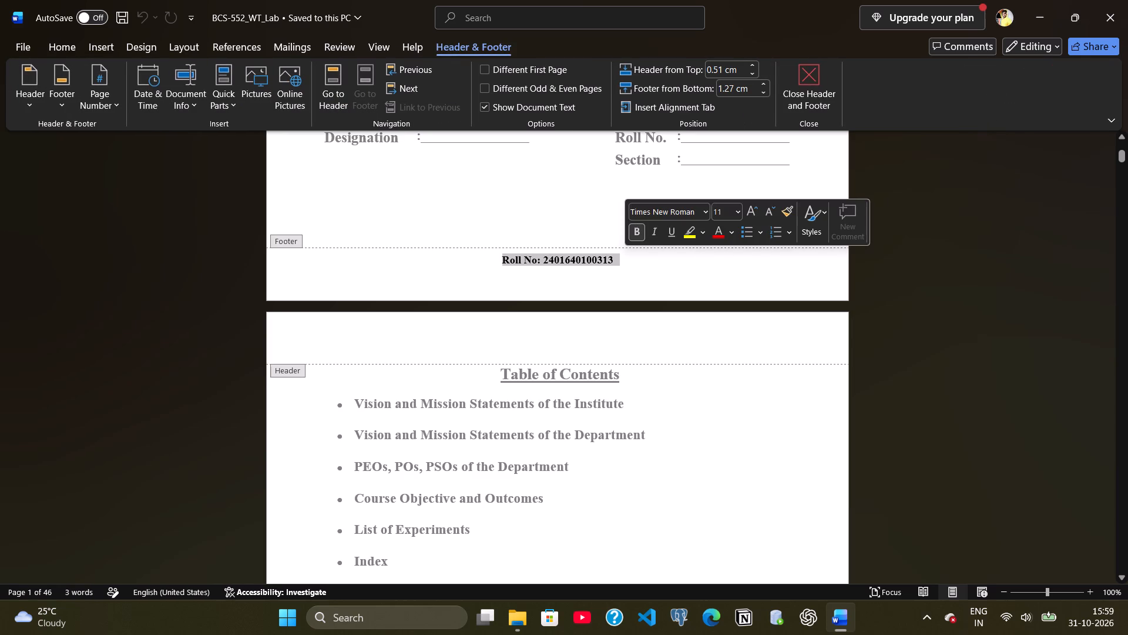
left_click(619, 258)
left_click(619, 258)
key("BackSpace")
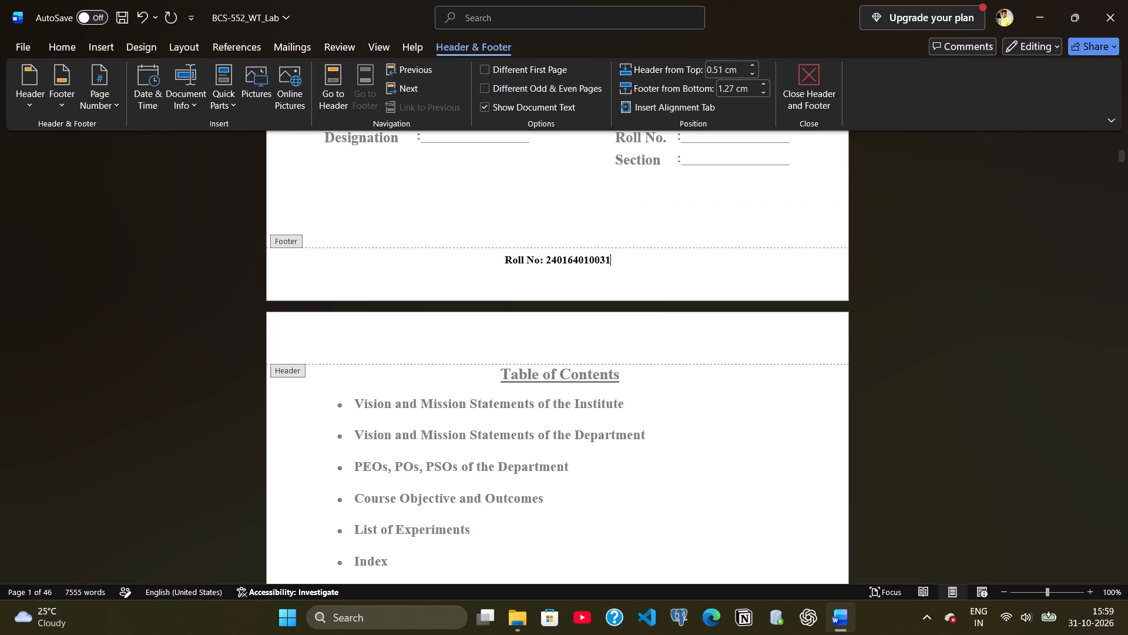
key("BackSpace")
key("BackSpace")
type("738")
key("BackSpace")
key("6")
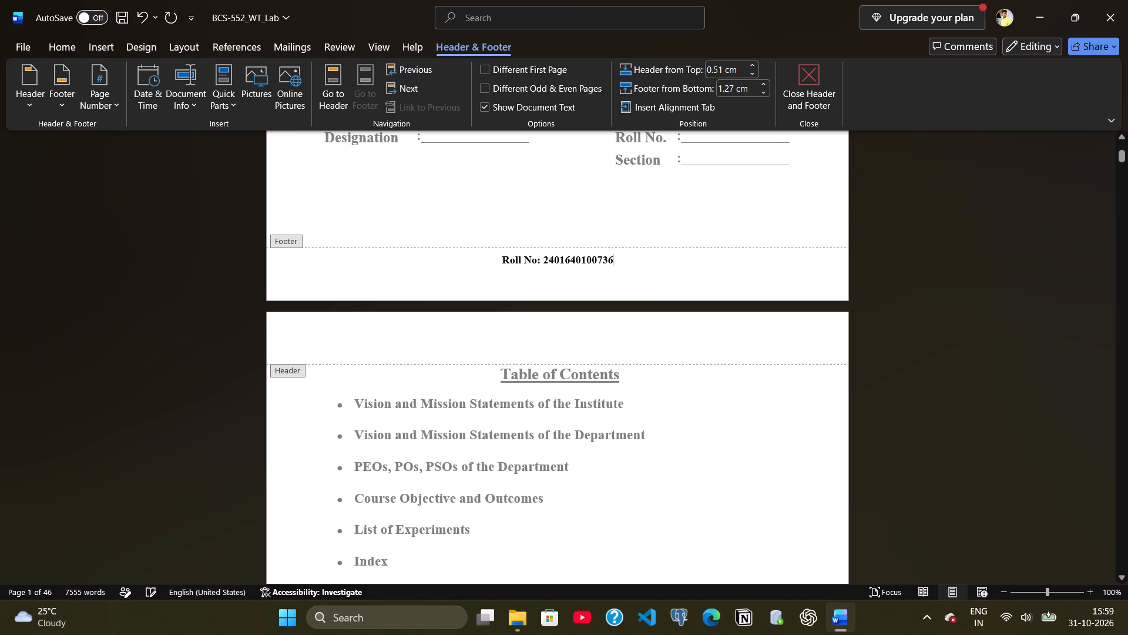
scroll(620, 268, "up", 1)
left_click(689, 438)
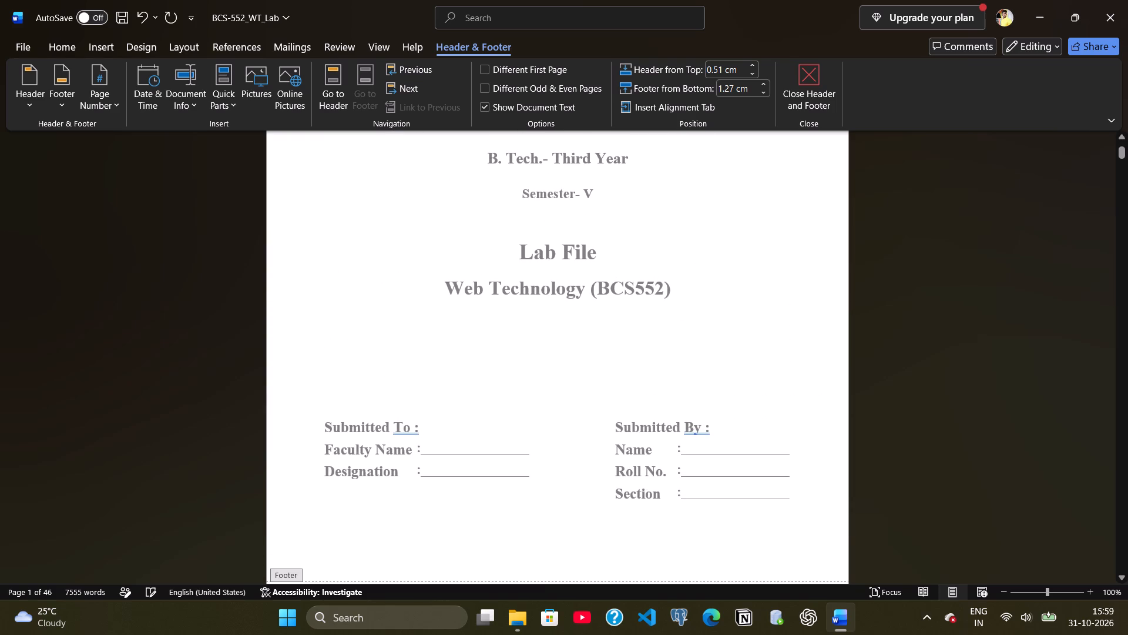
double_click(734, 288)
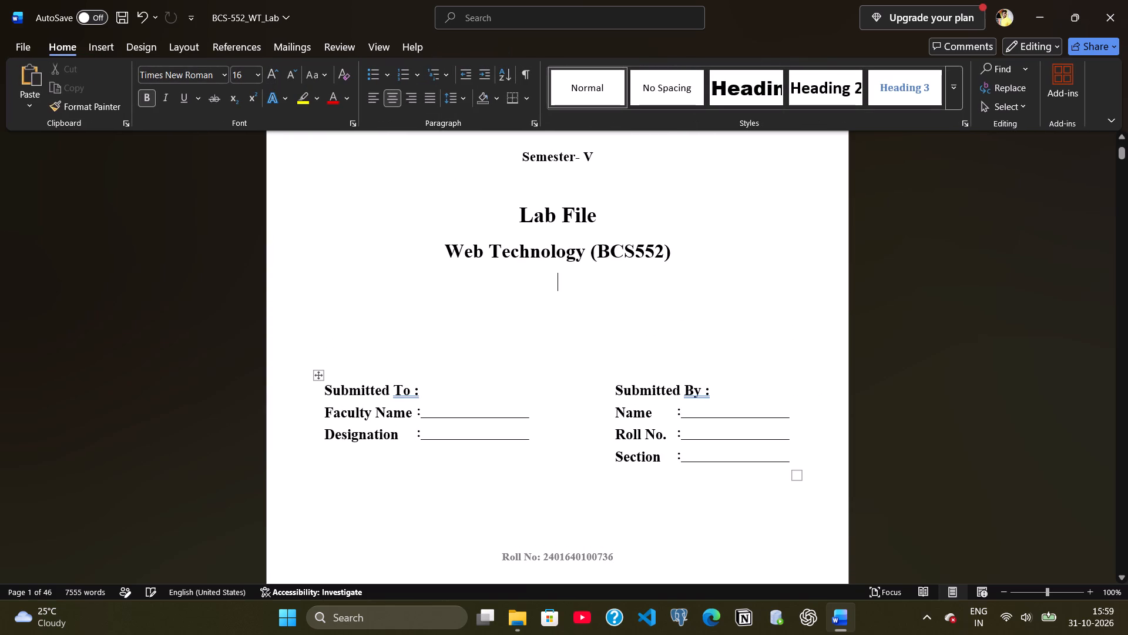
Replace the blank line after Name in the cover page's Submitted By block with the student's full name.
left_click(793, 416)
key("BackSpace")
key("BackSpace")
key("BackSpace")
key("BackSpace")
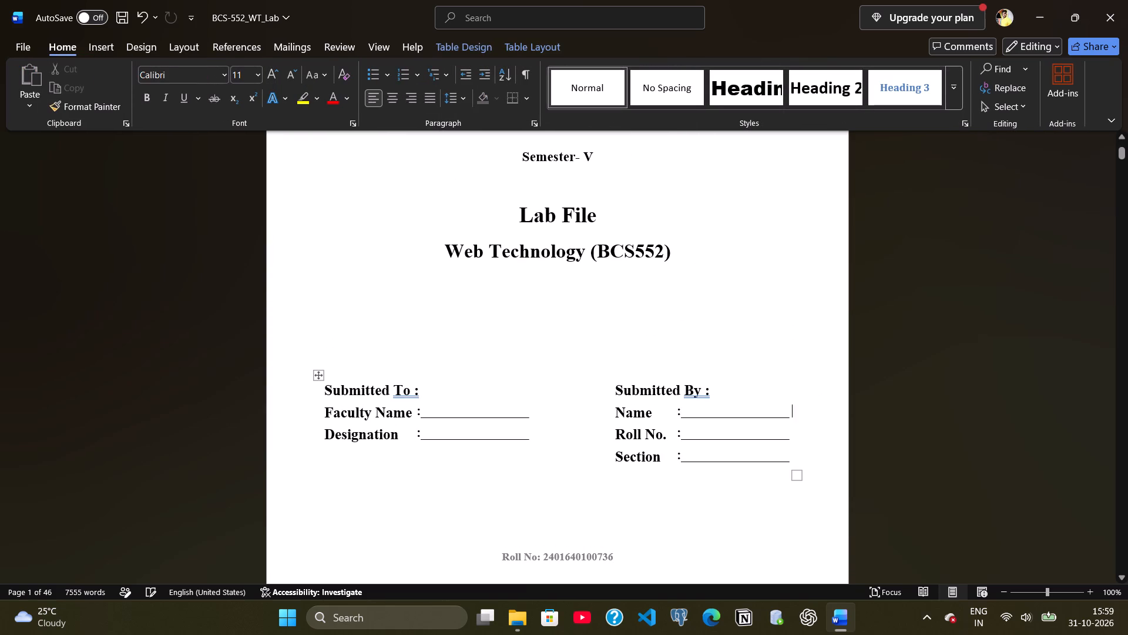
left_click(790, 416)
key("BackSpace")
key("BackSpace")
key("BackSpace")
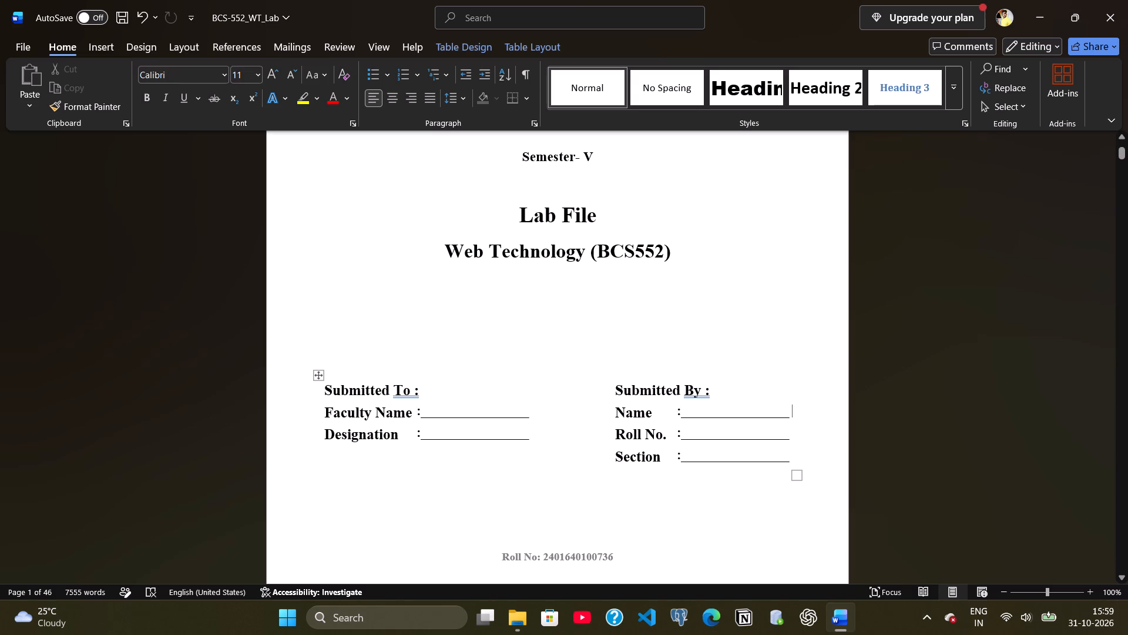
left_click(795, 416)
key("BackSpace")
key("BackSpace")
key("BackSpace")
key("BackSpace")
left_click_drag(534, 634, 790, 431)
double_click(789, 420)
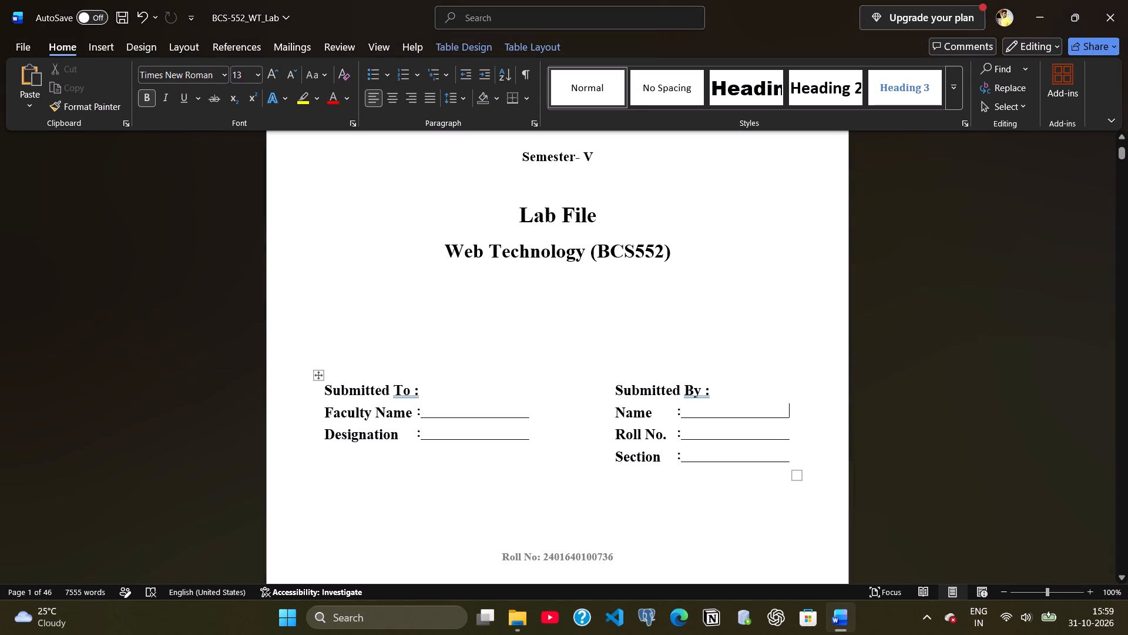
key("BackSpace")
key("BackSpace")
key("BackSpace")
key("BackSpace")
key("BackSpace")
key("BackSpace")
key("BackSpace")
key("BackSpace")
key("BackSpace")
key("BackSpace")
key("BackSpace")
key("BackSpace")
key("BackSpace")
key("BackSpace")
key("BackSpace")
key("BackSpace")
key("BackSpace")
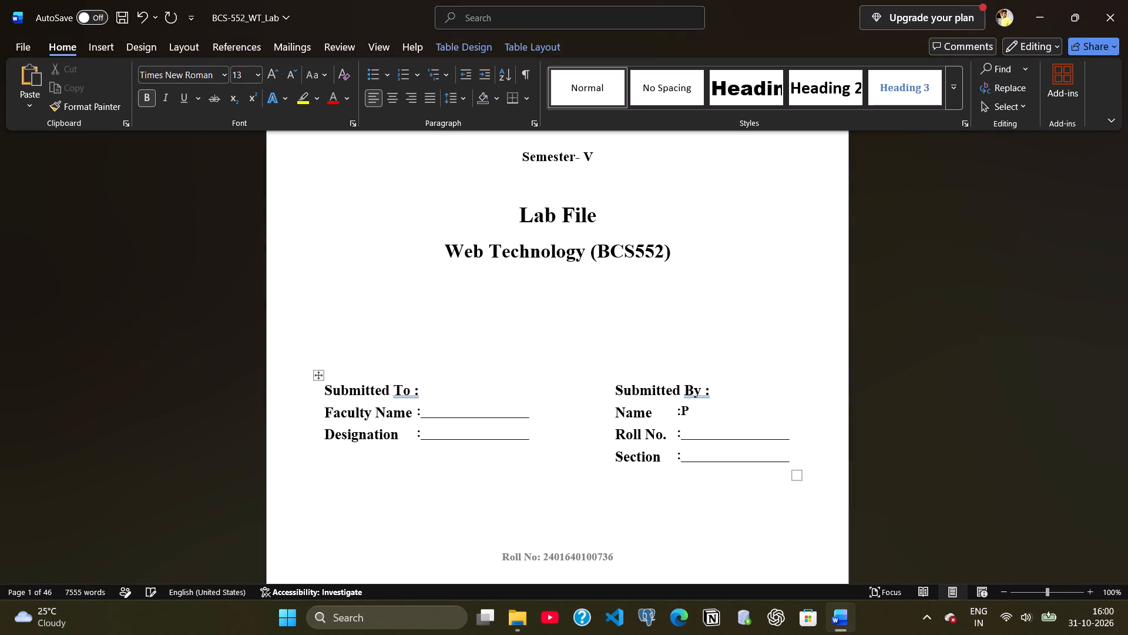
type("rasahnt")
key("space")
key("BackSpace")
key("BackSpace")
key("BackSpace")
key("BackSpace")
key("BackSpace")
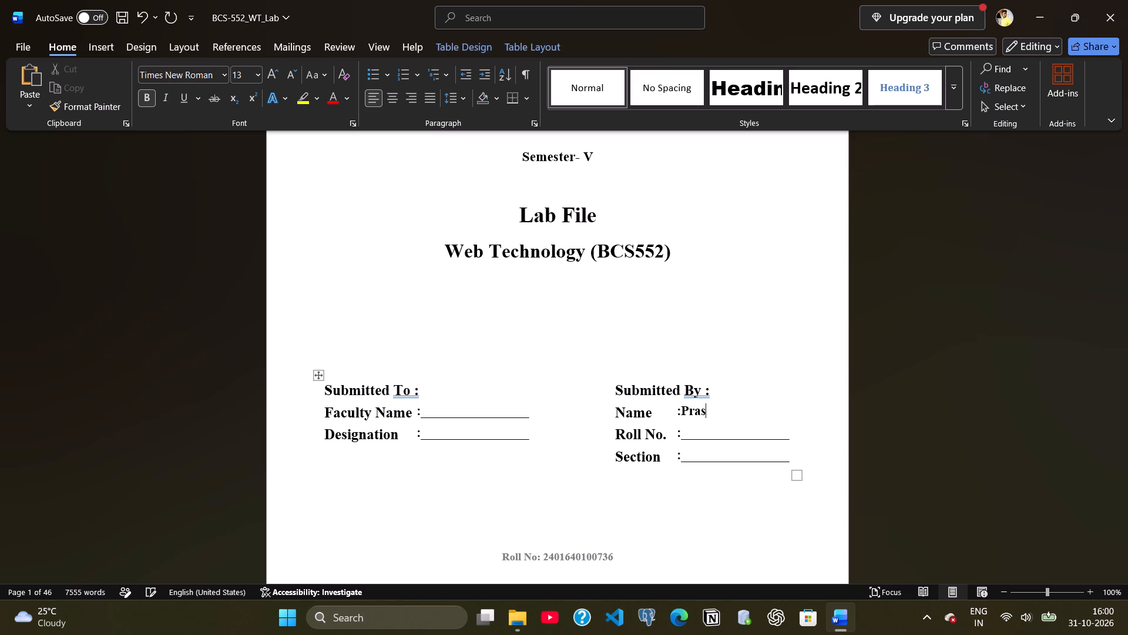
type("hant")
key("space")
Underline the student's name in the Submitted By block.
left_click_drag(785, 408, 697, 408)
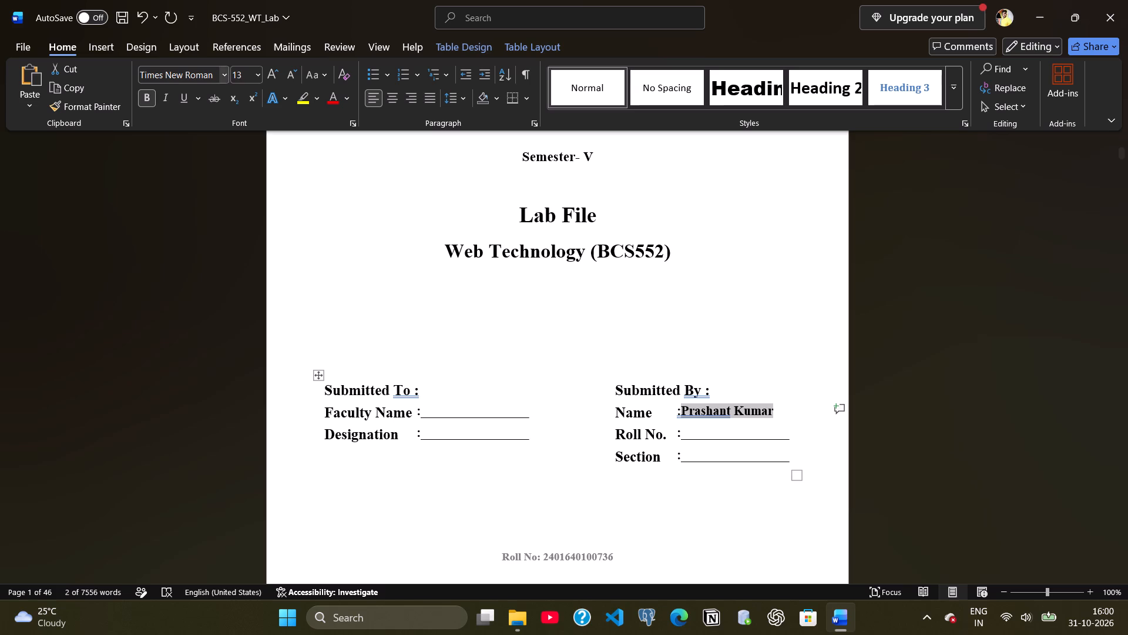
left_click(183, 105)
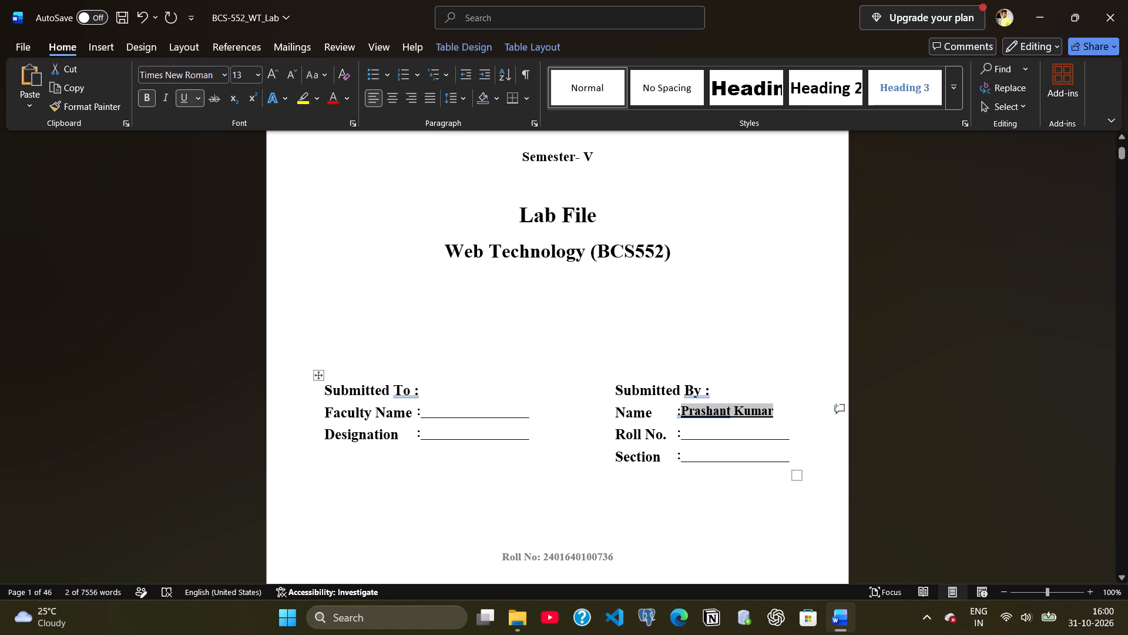
left_click(663, 192)
Replace the blank line after Roll No. in the Submitted By block with the student's full roll number.
left_click(801, 440)
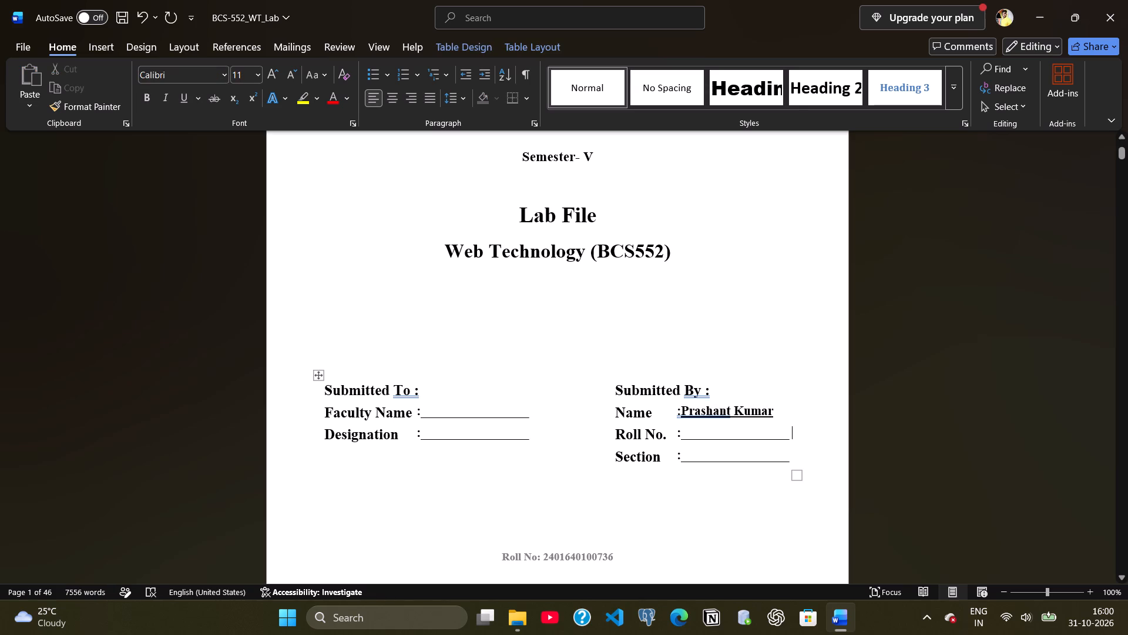
key("BackSpace")
key("BackSpace")
key("BackSpace")
key("BackSpace")
key("BackSpace")
key("BackSpace")
key("BackSpace")
key("BackSpace")
key("Down")
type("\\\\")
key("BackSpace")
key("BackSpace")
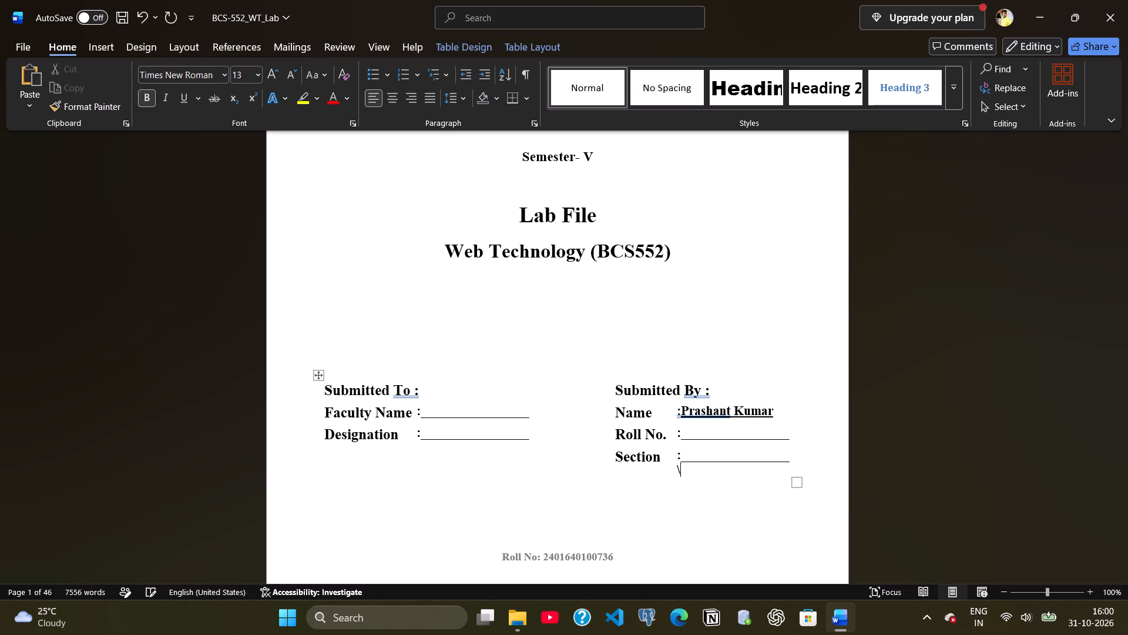
left_click(790, 433)
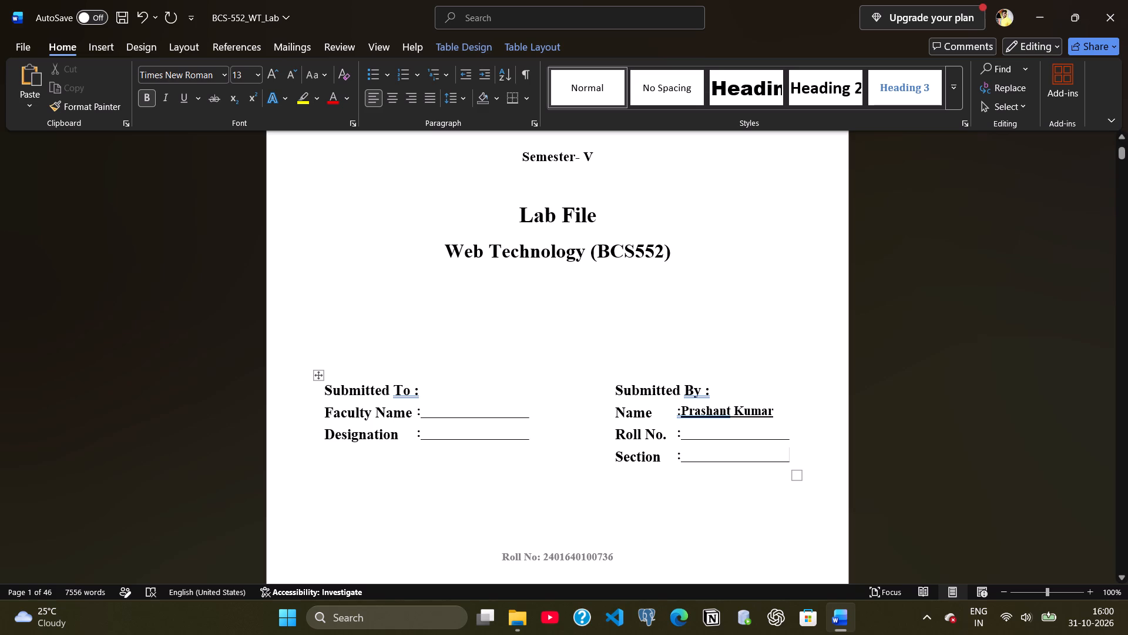
triple_click(790, 433)
left_click_drag(790, 433, 790, 438)
left_click(790, 438)
key("BackSpace")
key("BackSpace")
key("BackSpace")
key("BackSpace")
key("BackSpace")
key("BackSpace")
key("BackSpace")
key("BackSpace")
key("BackSpace")
key("BackSpace")
key("BackSpace")
key("BackSpace")
key("BackSpace")
key("BackSpace")
key("BackSpace")
key("BackSpace")
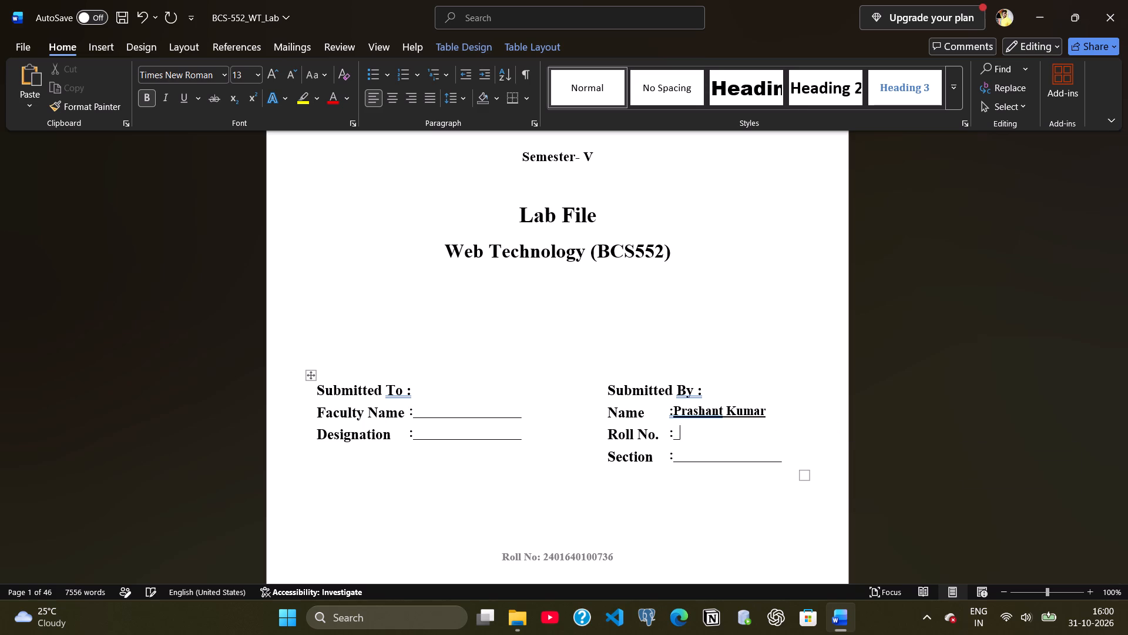
key("BackSpace")
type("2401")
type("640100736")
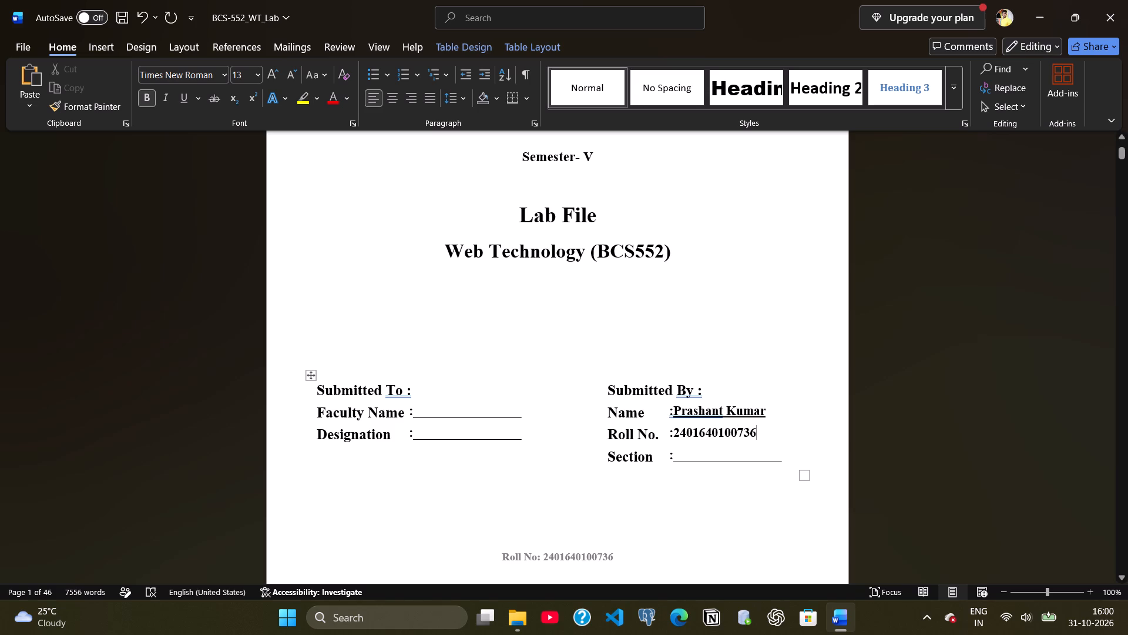
Underline the student's roll number in the cover page's Submitted By block.
left_click_drag(754, 429, 672, 435)
left_click(180, 96)
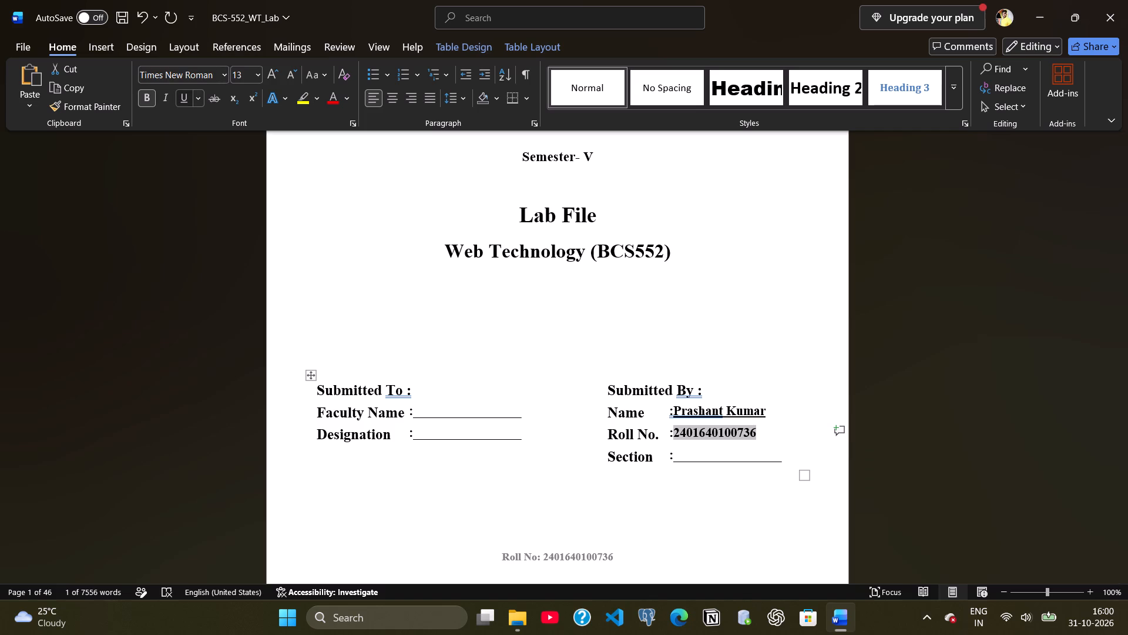
Replace the blank line after Section in the Submitted By block with cs-3F.
double_click(783, 463)
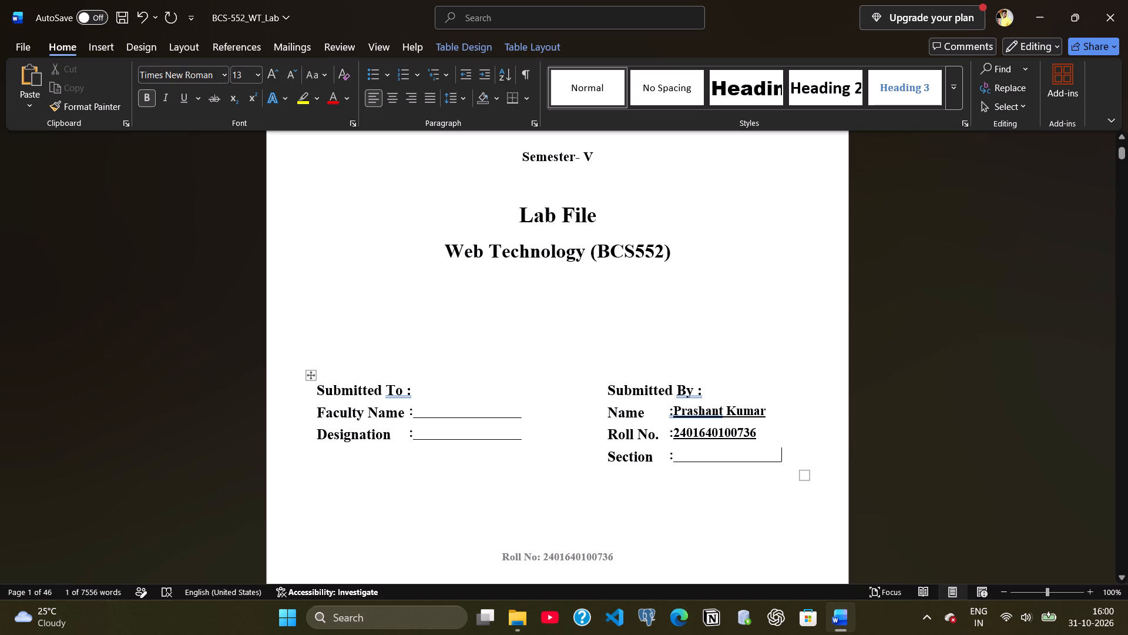
key("BackSpace")
key("BackSpace")
key("BackSpace")
key("BackSpace")
key("BackSpace")
key("BackSpace")
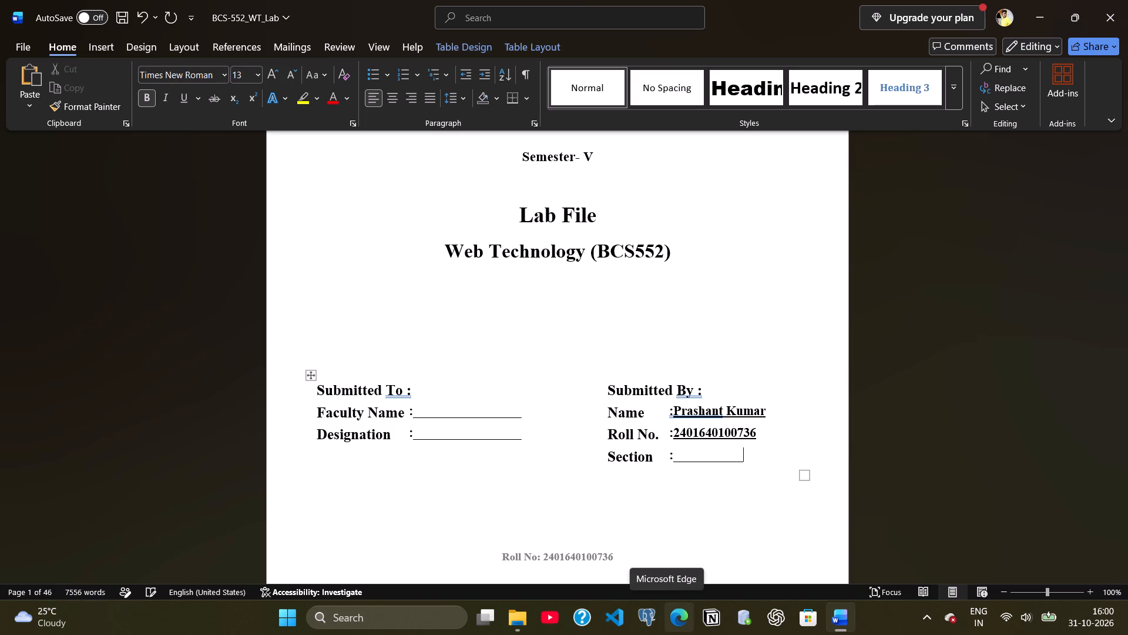
key("BackSpace")
key("BackSpace")
key("BackSpace")
key("BackSpace")
key("BackSpace")
key("BackSpace")
key("BackSpace")
key("BackSpace")
key("BackSpace")
key("BackSpace")
key("BackSpace")
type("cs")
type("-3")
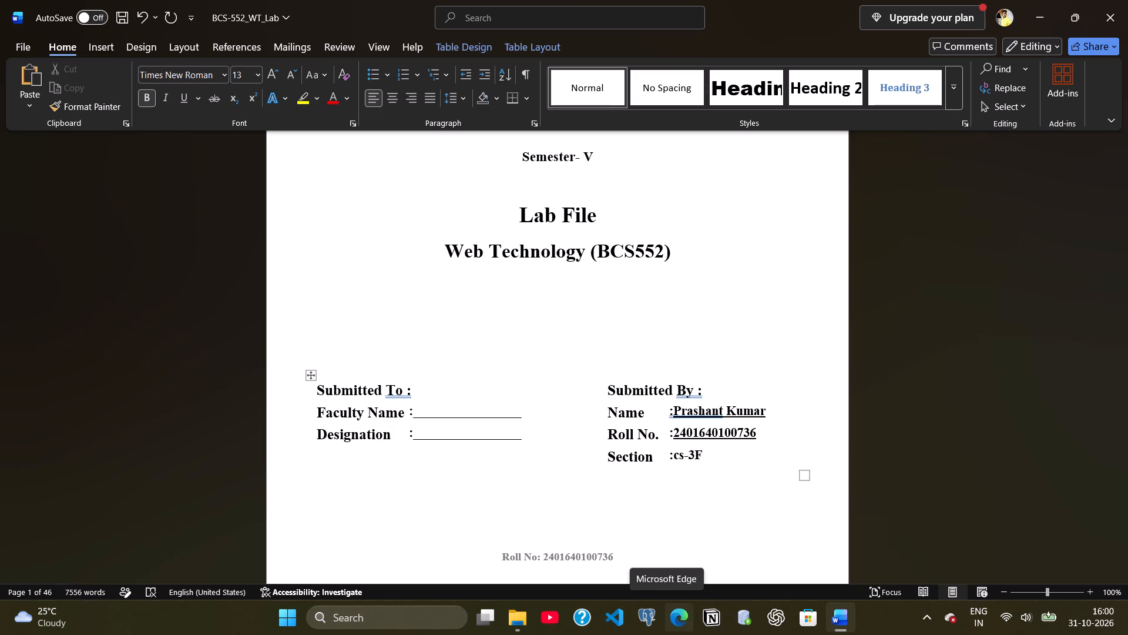
Underline the section value in the Submitted By block.
left_click_drag(712, 456, 679, 456)
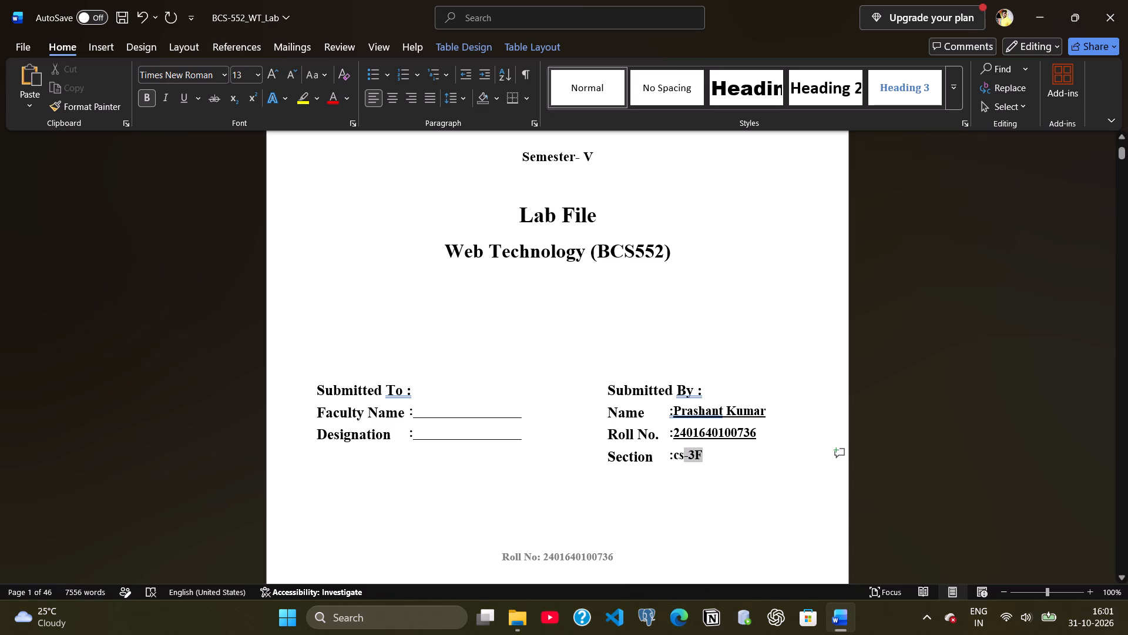
left_click_drag(679, 456, 676, 457)
left_click(182, 94)
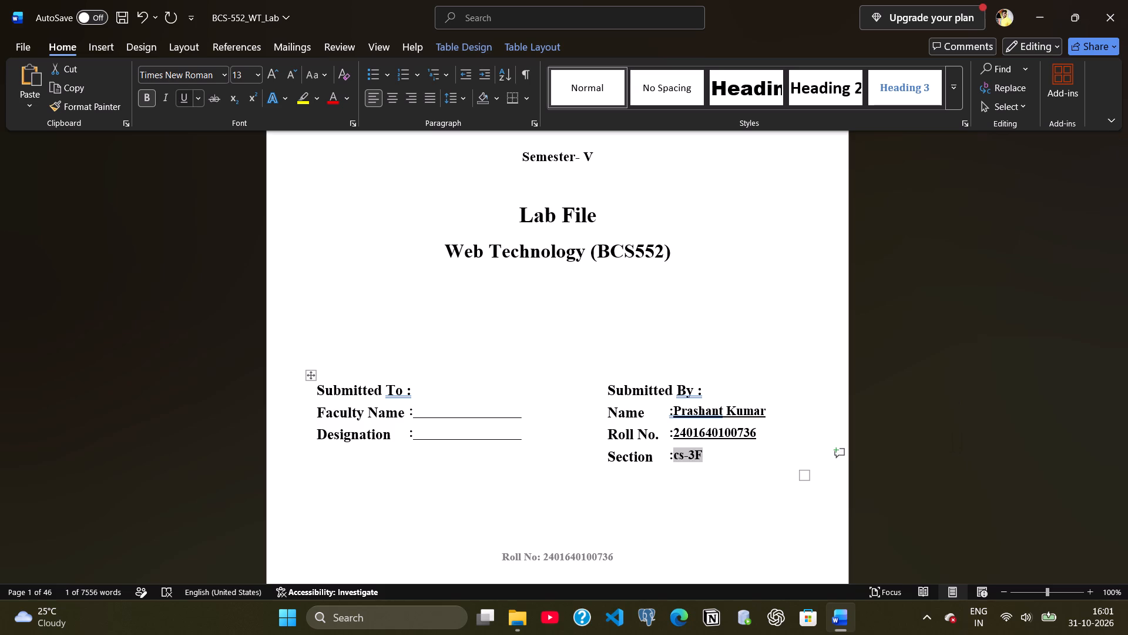
Replace the blank line after Faculty Name in the Submitted To block with the faculty member's full name, prefixed with Mr.
left_click(435, 407)
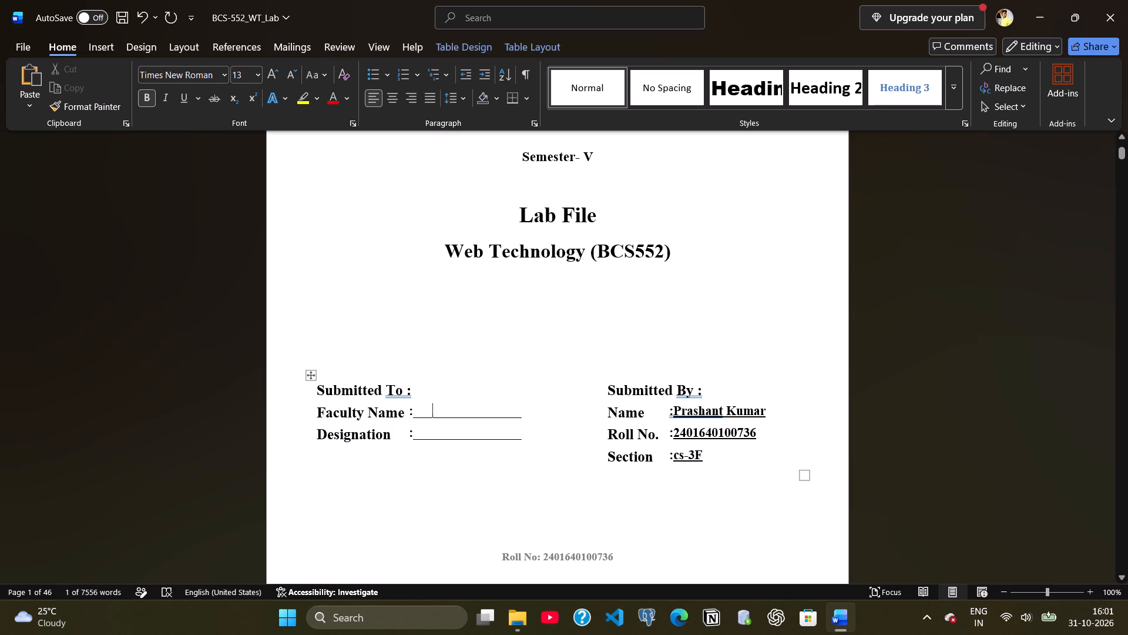
double_click(536, 416)
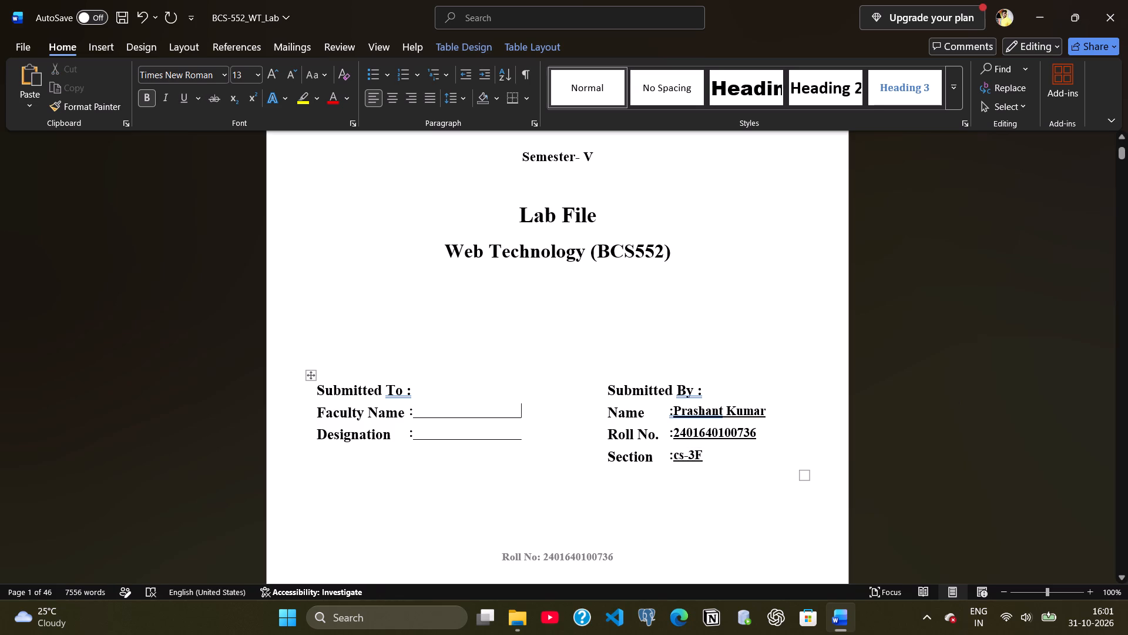
key("BackSpace")
key("BackSpace")
key("BackSpace")
key("BackSpace")
key("BackSpace")
key("BackSpace")
key("BackSpace")
key("BackSpace")
key("BackSpace")
key("BackSpace")
key("BackSpace")
key("BackSpace")
key("BackSpace")
key("BackSpace")
key("BackSpace")
key("BackSpace")
key("BackSpace")
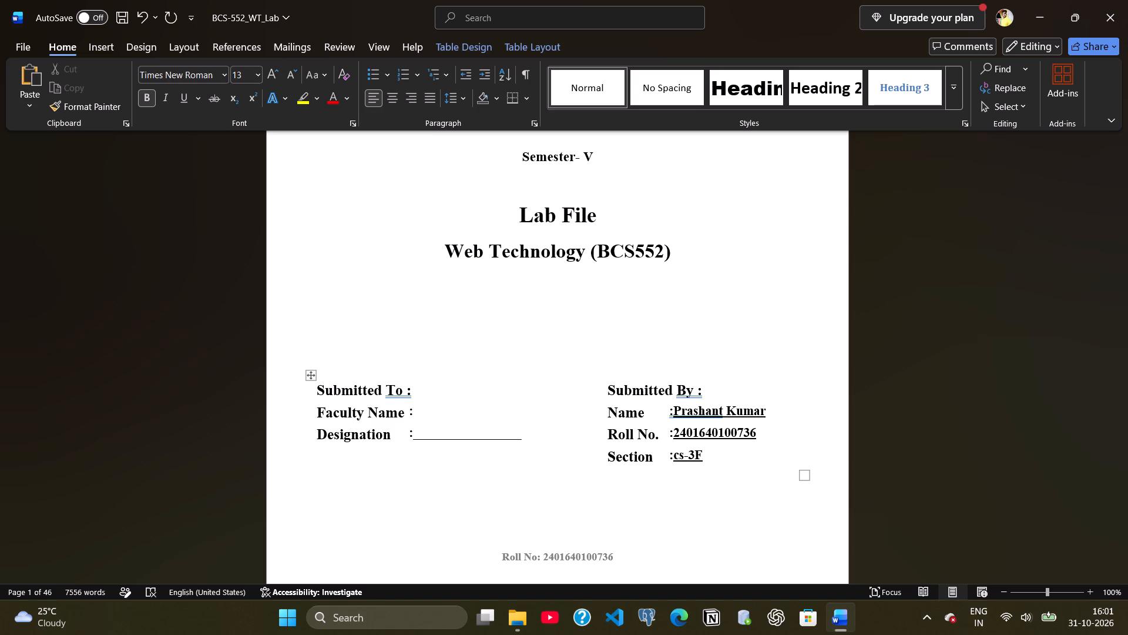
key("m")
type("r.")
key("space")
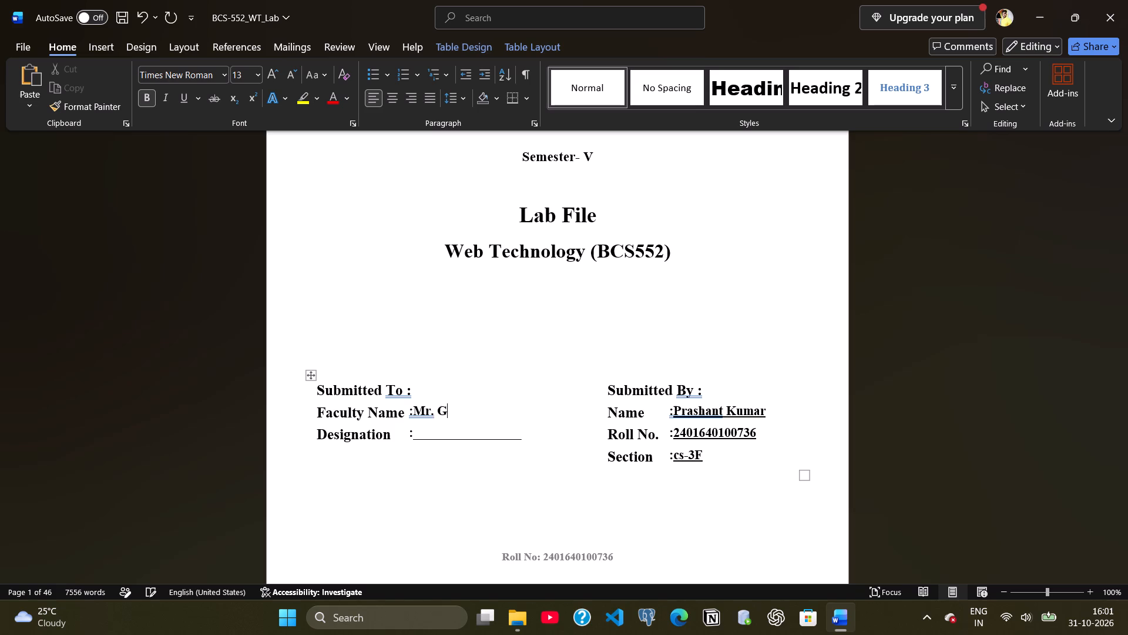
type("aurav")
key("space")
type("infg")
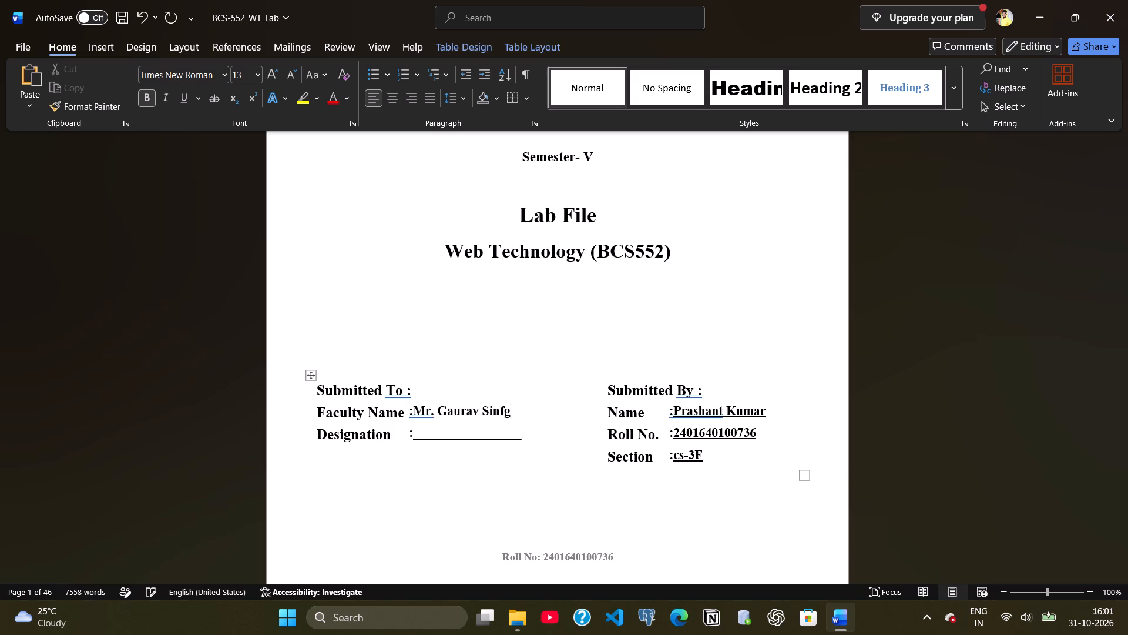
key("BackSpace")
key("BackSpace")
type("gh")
Replace the blank line after Designation in the Submitted To block with Assistant Professor.
double_click(522, 440)
key("BackSpace")
key("BackSpace")
key("BackSpace")
key("BackSpace")
key("BackSpace")
key("BackSpace")
key("BackSpace")
key("BackSpace")
key("BackSpace")
key("BackSpace")
key("BackSpace")
key("BackSpace")
key("BackSpace")
key("BackSpace")
key("BackSpace")
key("BackSpace")
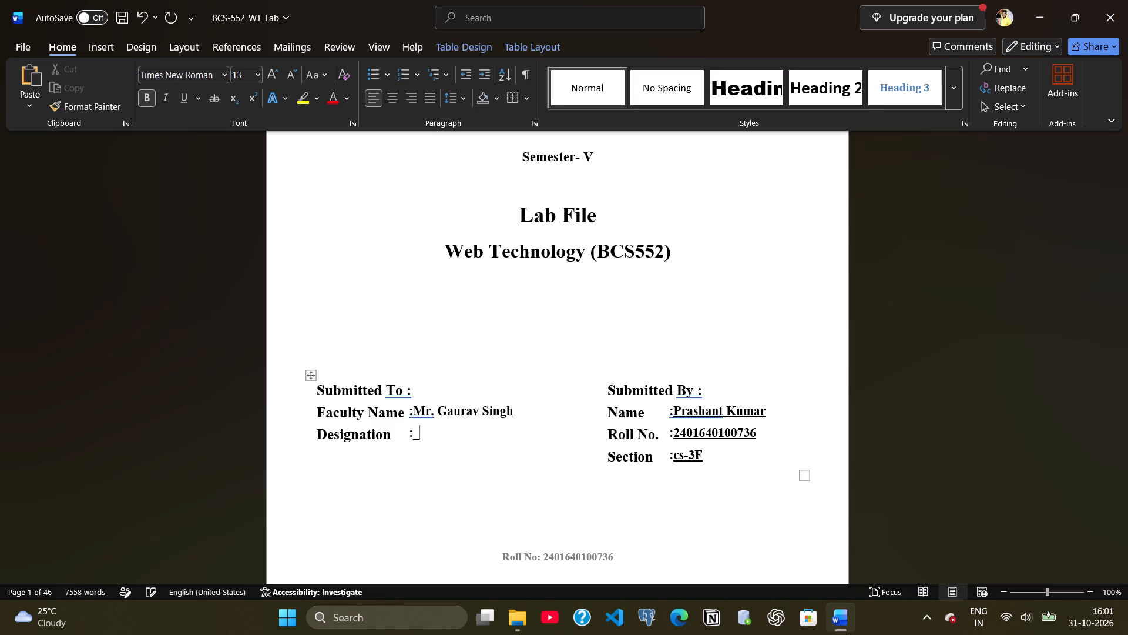
key("BackSpace")
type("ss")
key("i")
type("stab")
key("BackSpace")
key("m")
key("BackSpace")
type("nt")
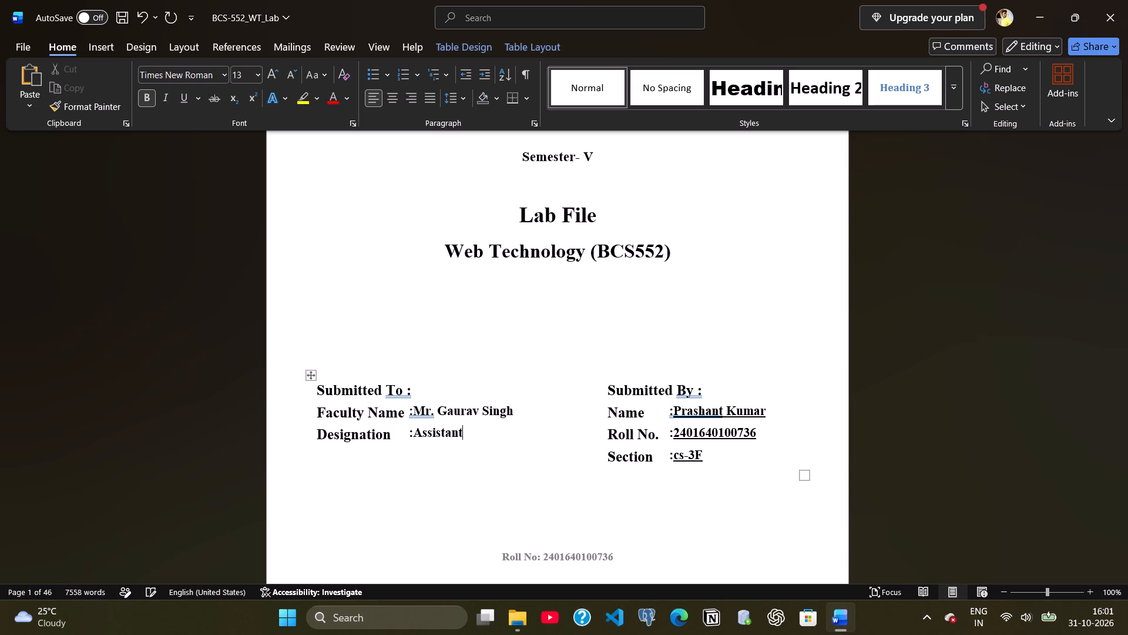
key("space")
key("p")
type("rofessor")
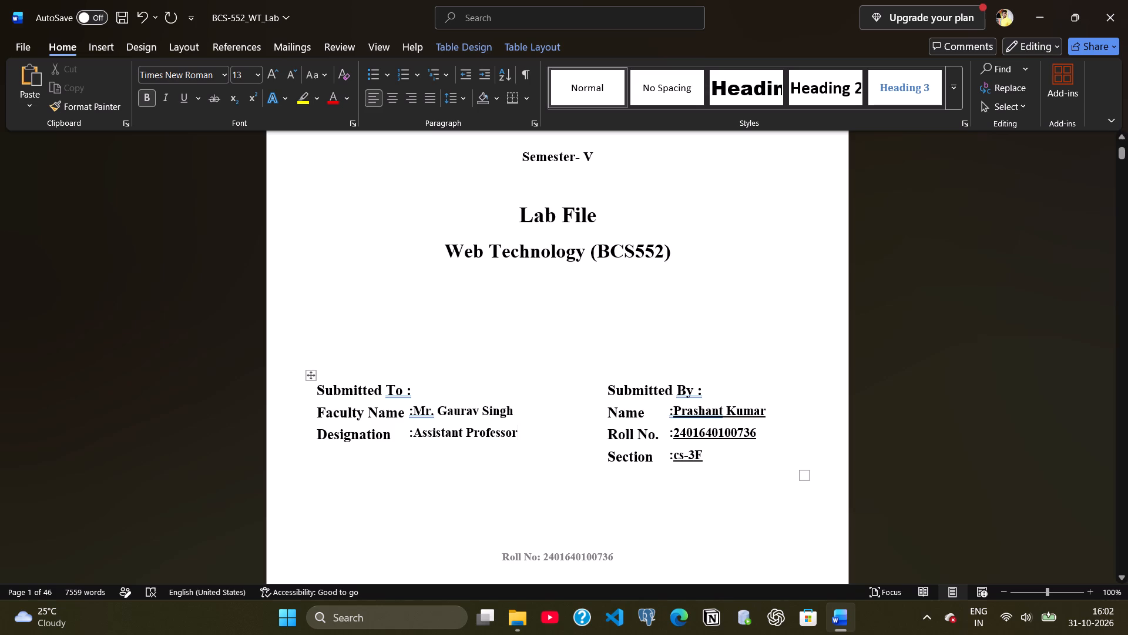
Underline the faculty member's name and the designation in the Submitted To block.
left_click_drag(412, 410, 505, 409)
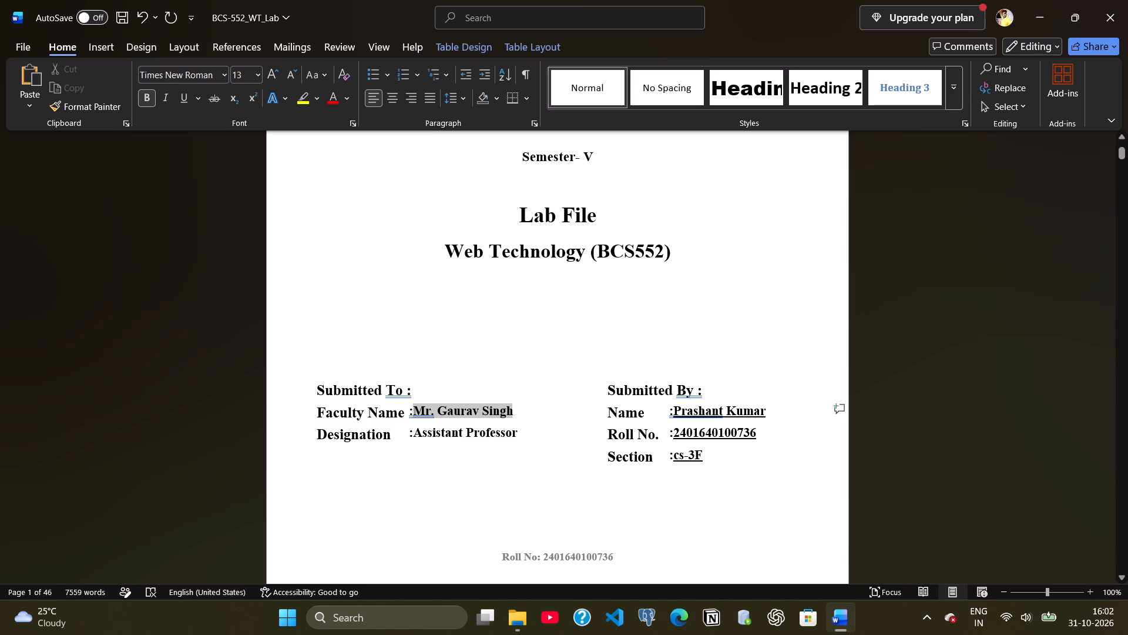
left_click_drag(505, 409, 518, 407)
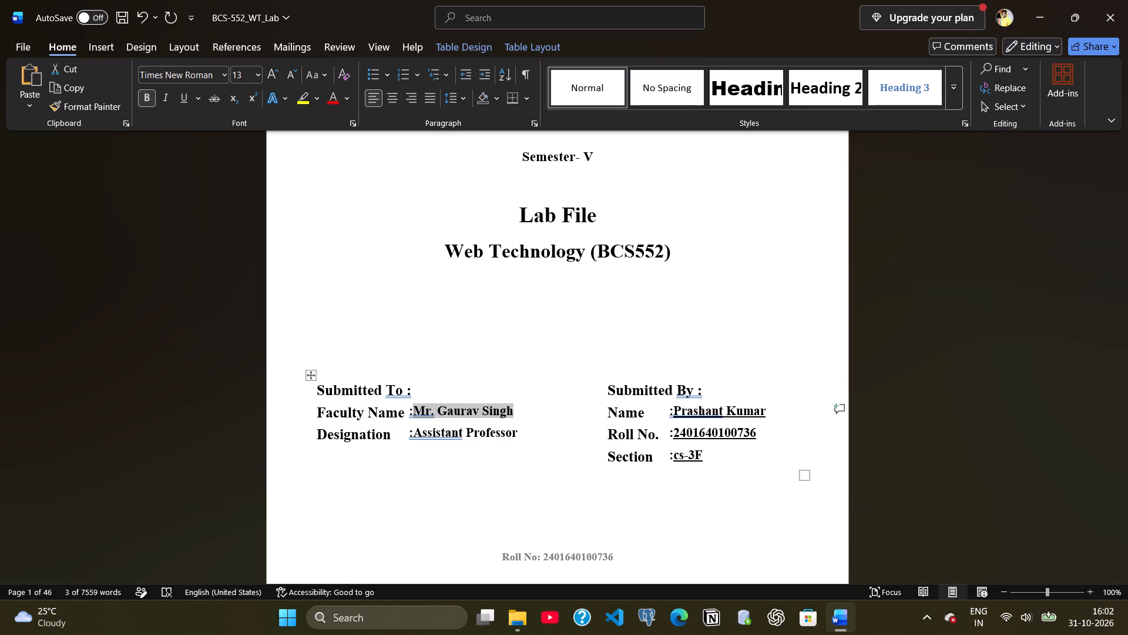
left_click(185, 99)
left_click(415, 498)
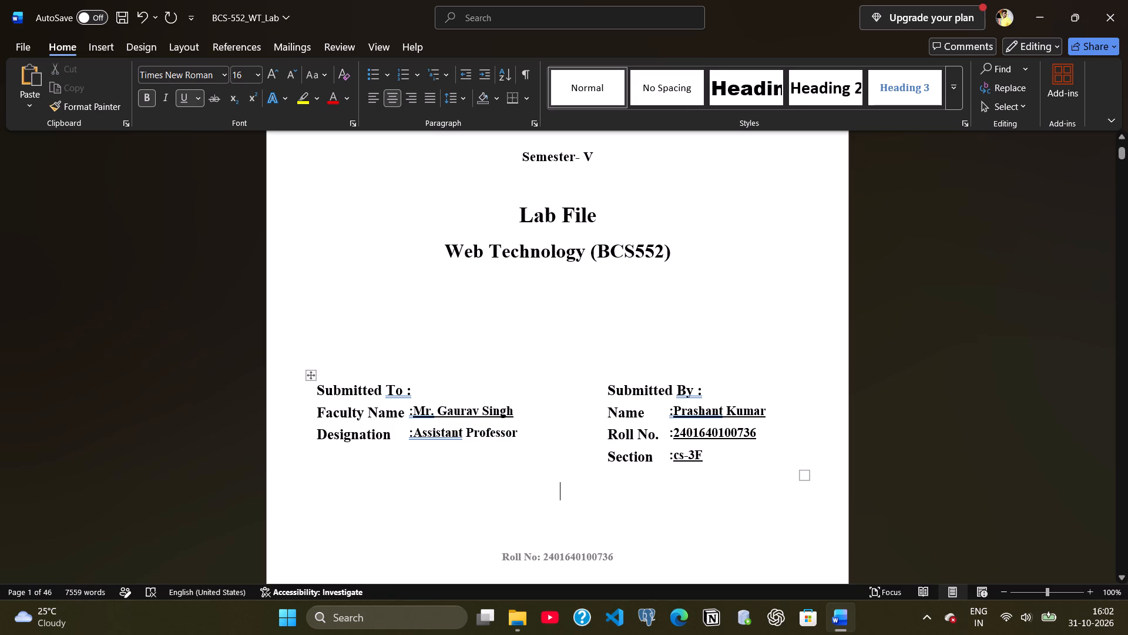
left_click_drag(414, 431, 509, 442)
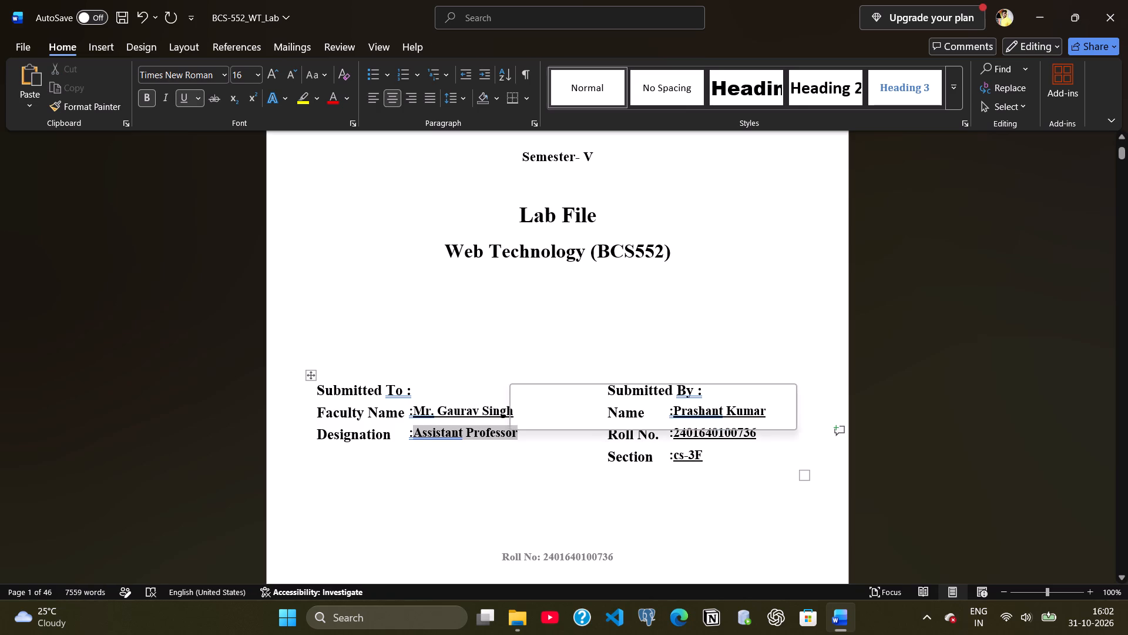
left_click(180, 100)
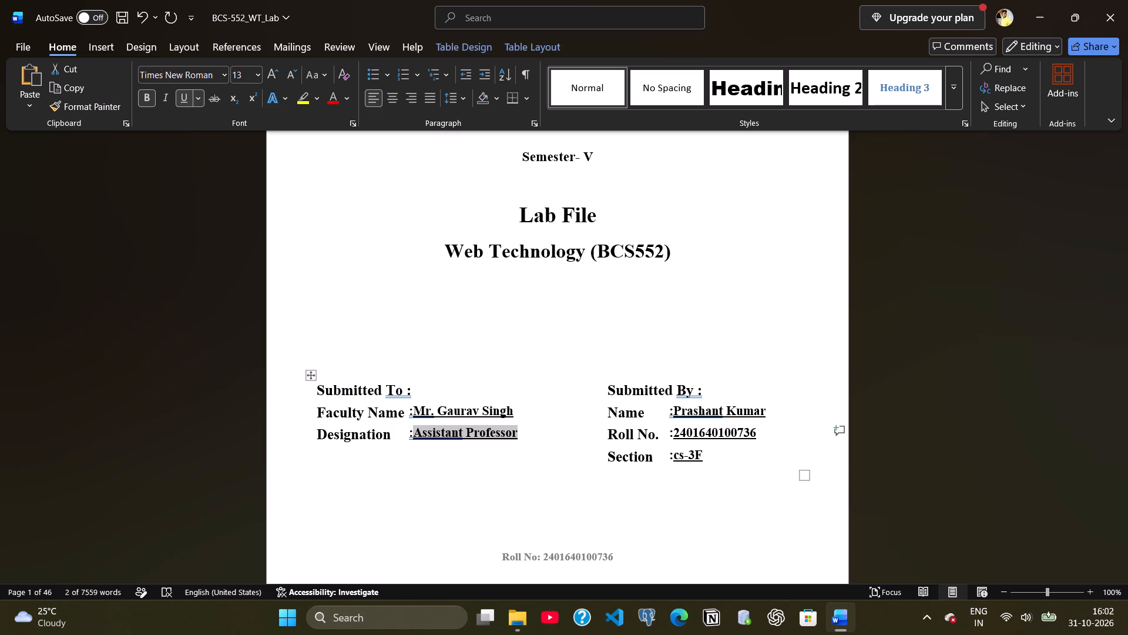
Capitalise the section's letters in the Submitted By block so the entry reads CS-3F.
left_click(687, 454)
key("Left")
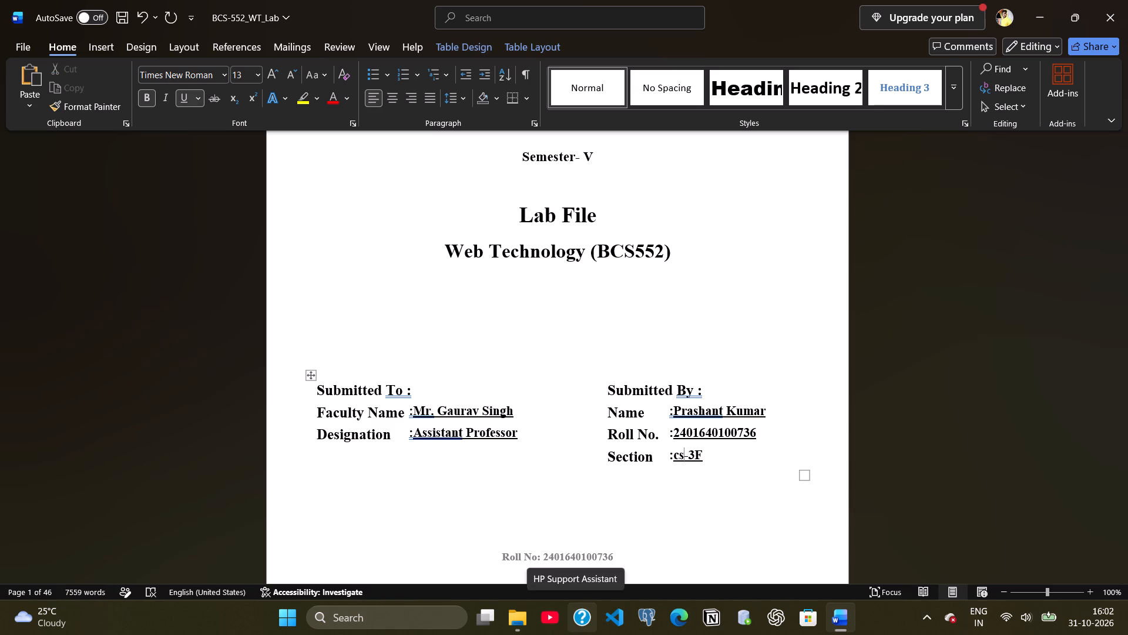
key("BackSpace")
key("BackSpace")
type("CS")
left_click(627, 329)
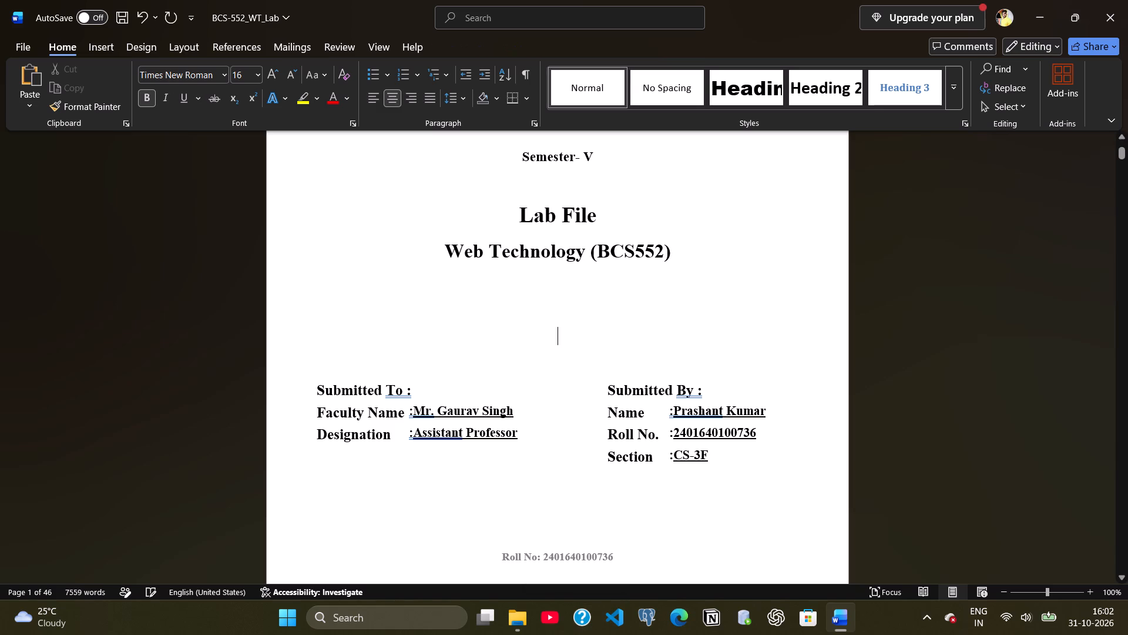
Review the completed cover page and the Table of Contents page, including their roll number footers.
scroll(627, 329, "down", 1)
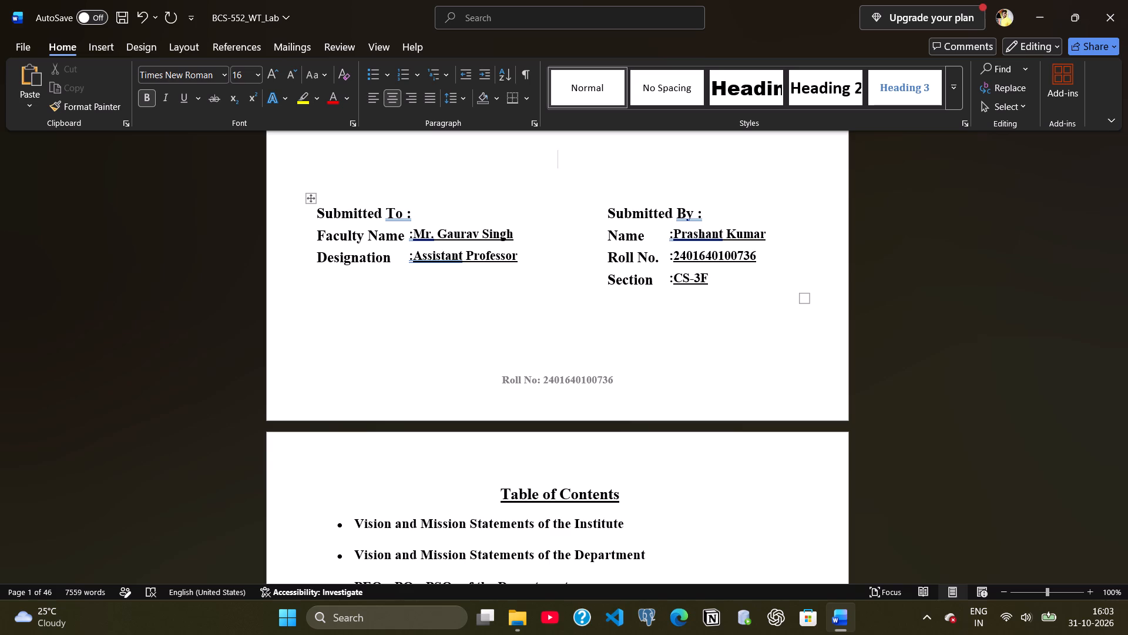
left_click(387, 382)
scroll(387, 382, "up", 7)
scroll(387, 382, "down", 1)
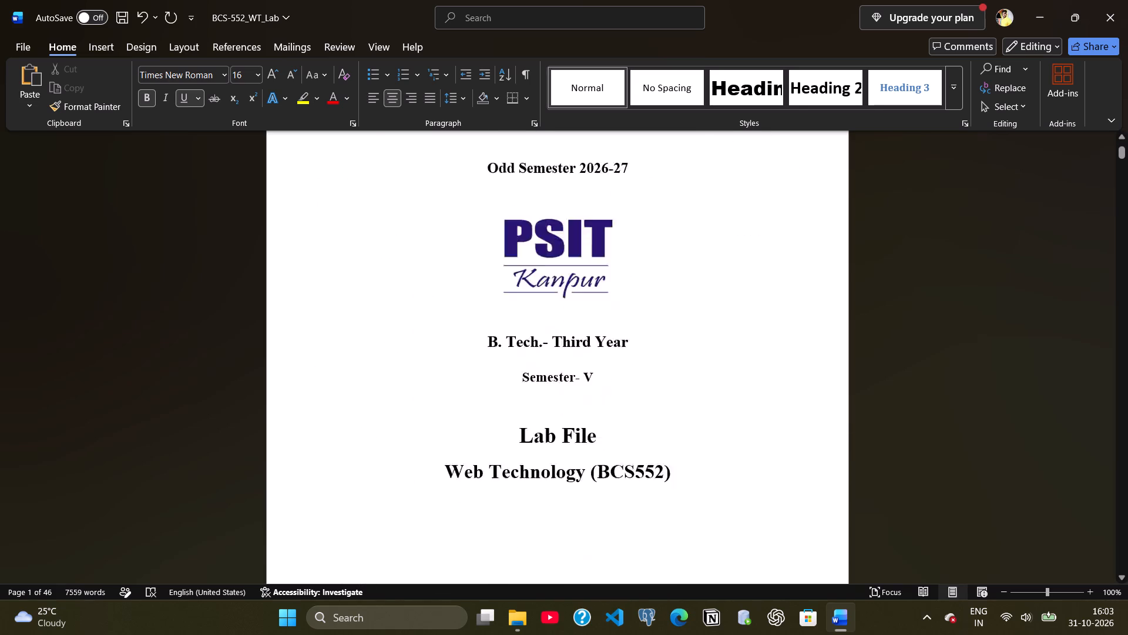
scroll(387, 382, "down", 5)
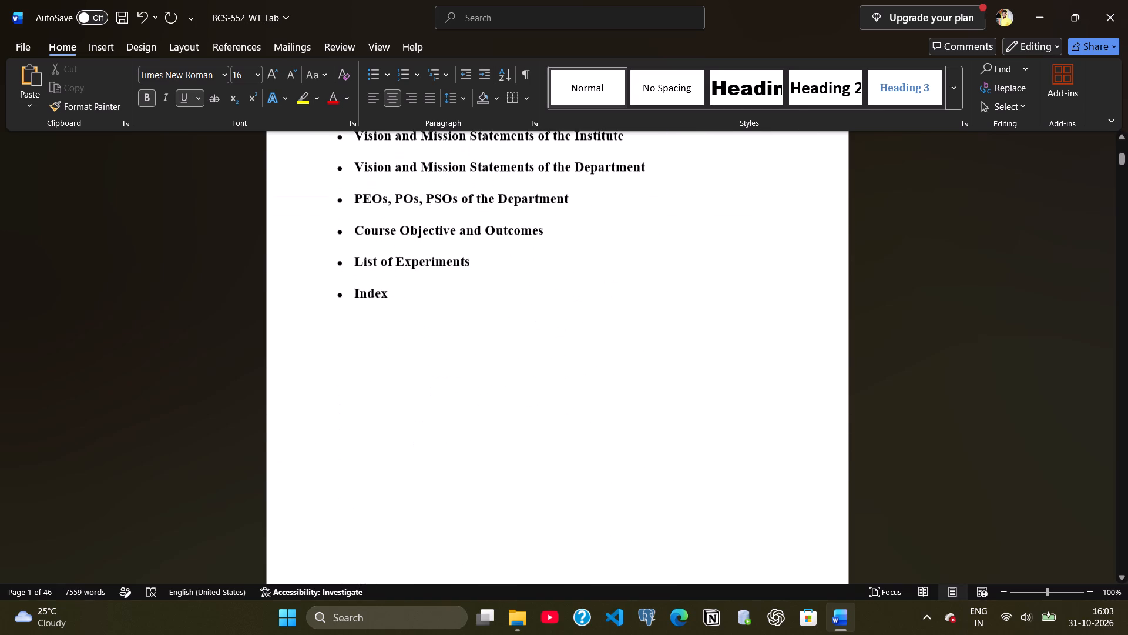
scroll(387, 382, "down", 2)
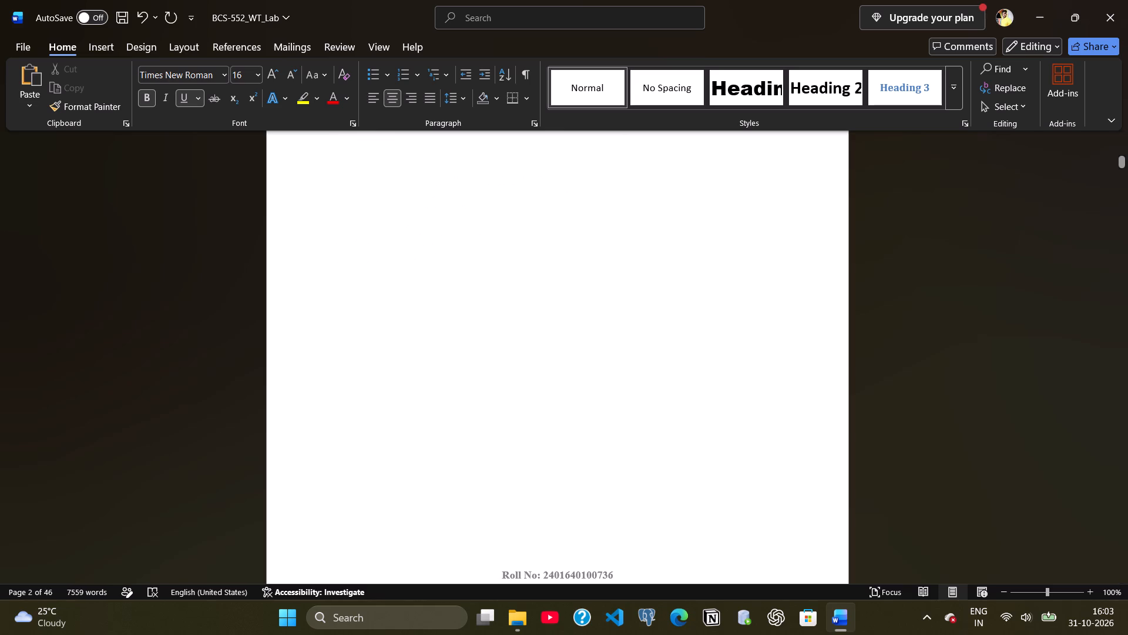
Print all pages with Microsoft Print to PDF and begin the output file name in Downloads with WEBB.
left_click(14, 47)
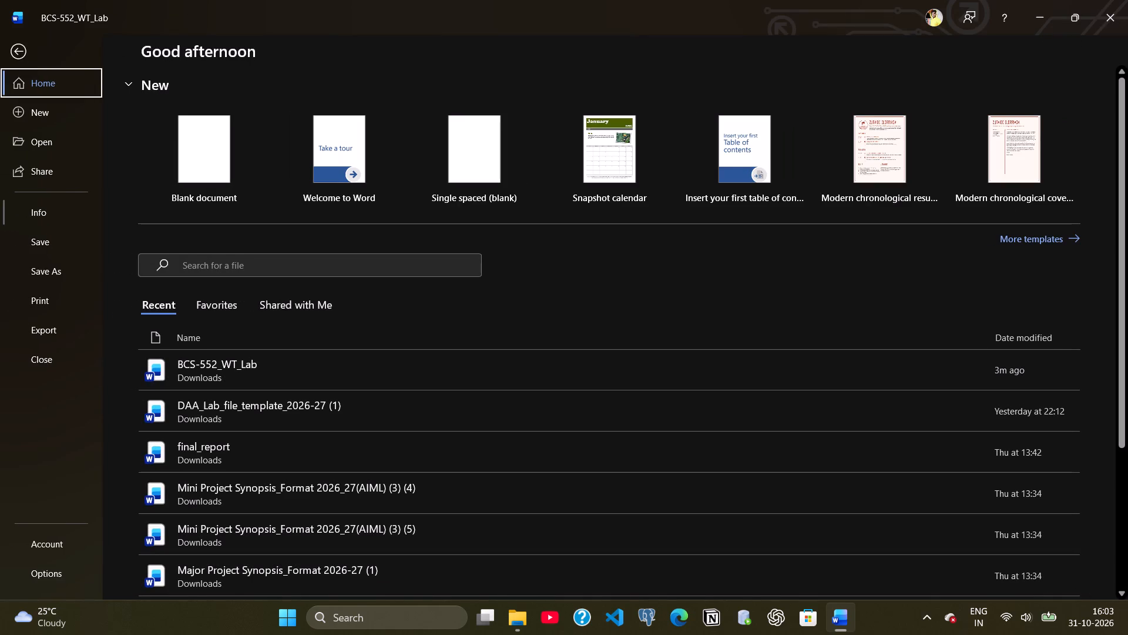
left_click(45, 300)
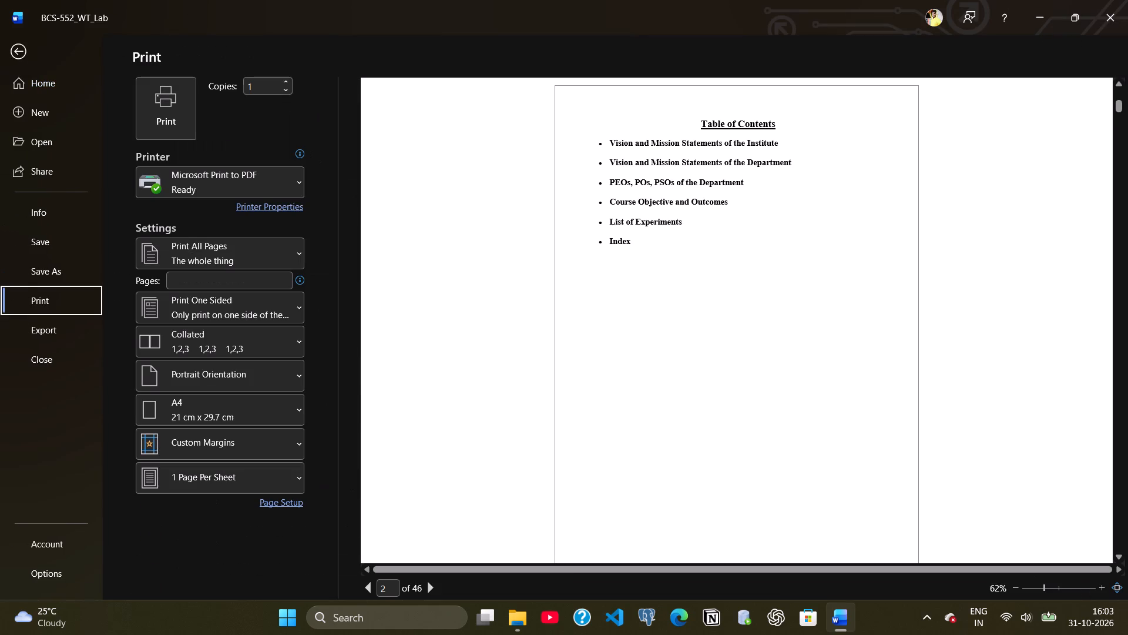
left_click(163, 104)
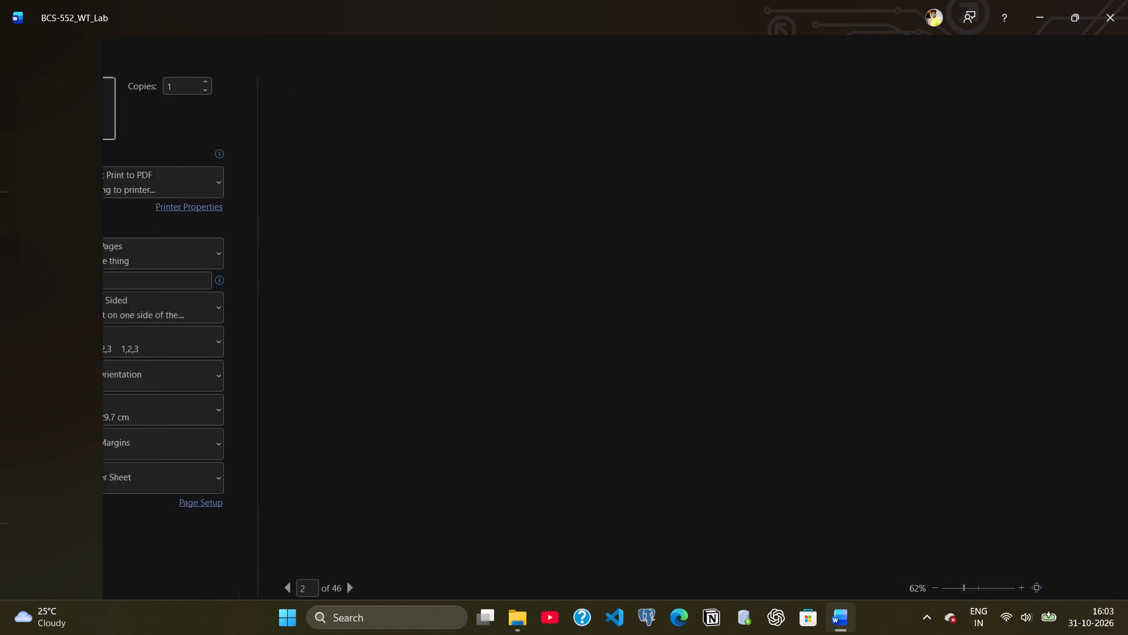
scroll(401, 312, "up", 6)
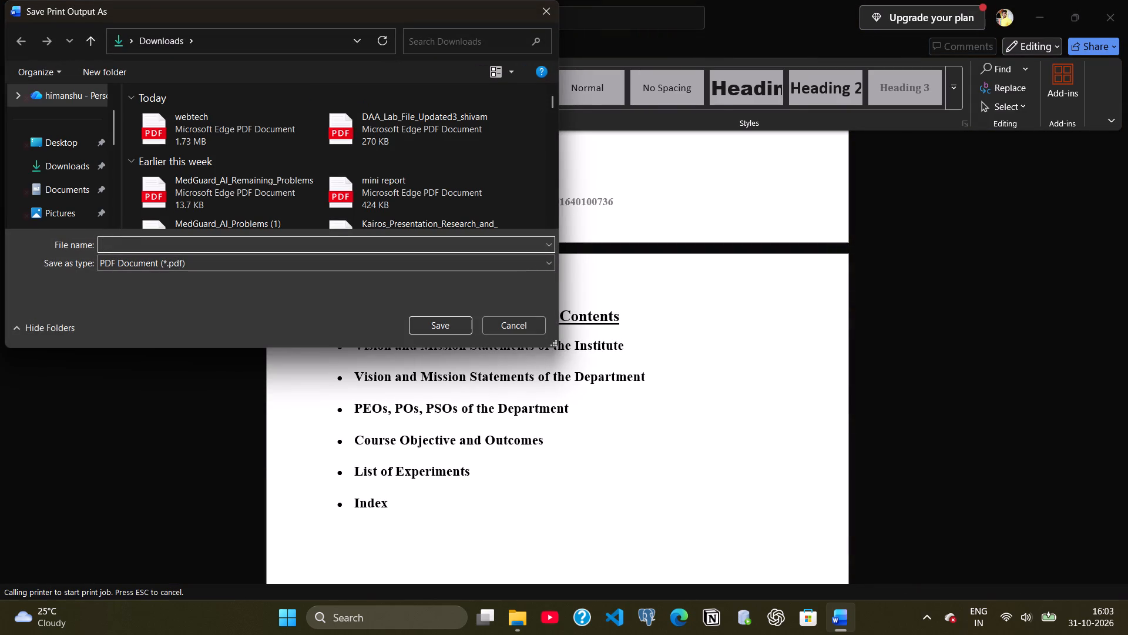
left_click(210, 240)
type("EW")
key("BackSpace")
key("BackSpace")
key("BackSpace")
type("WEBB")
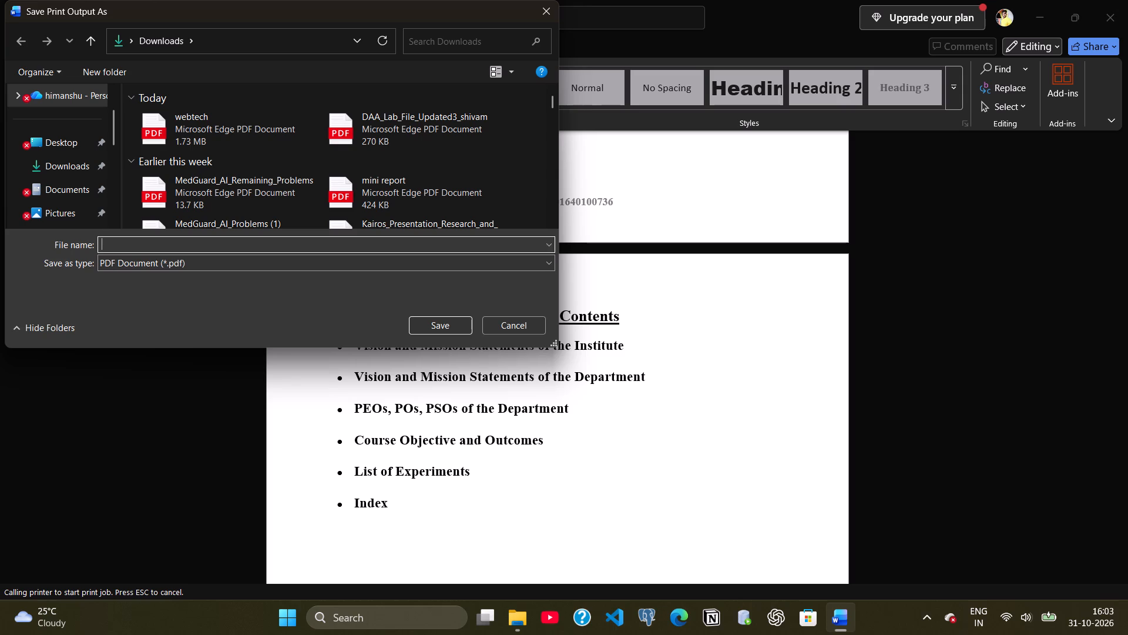
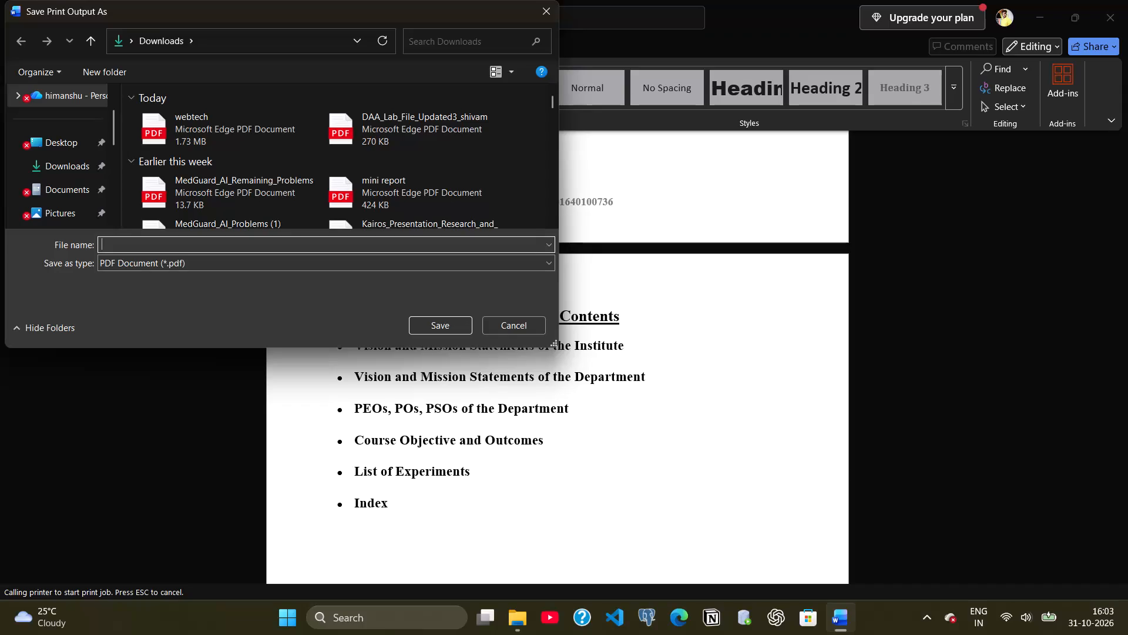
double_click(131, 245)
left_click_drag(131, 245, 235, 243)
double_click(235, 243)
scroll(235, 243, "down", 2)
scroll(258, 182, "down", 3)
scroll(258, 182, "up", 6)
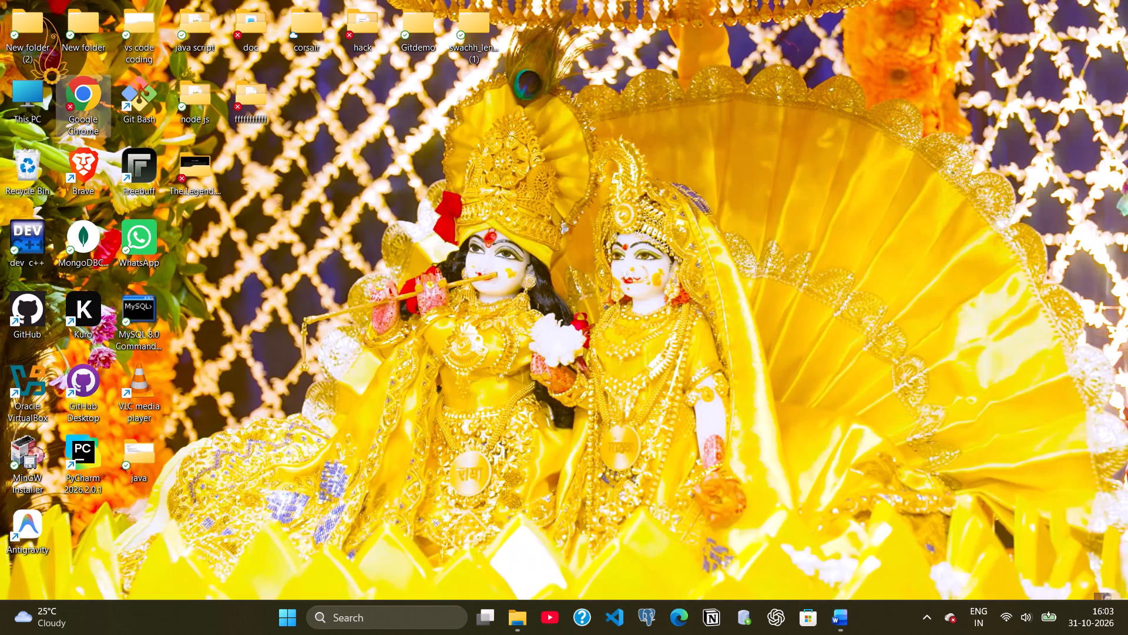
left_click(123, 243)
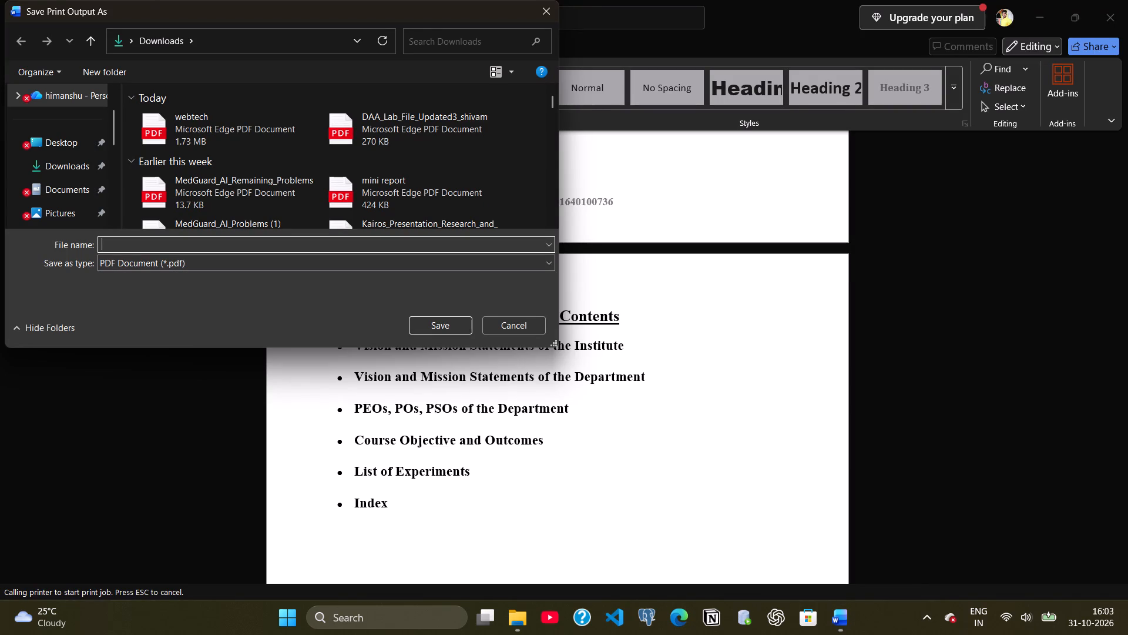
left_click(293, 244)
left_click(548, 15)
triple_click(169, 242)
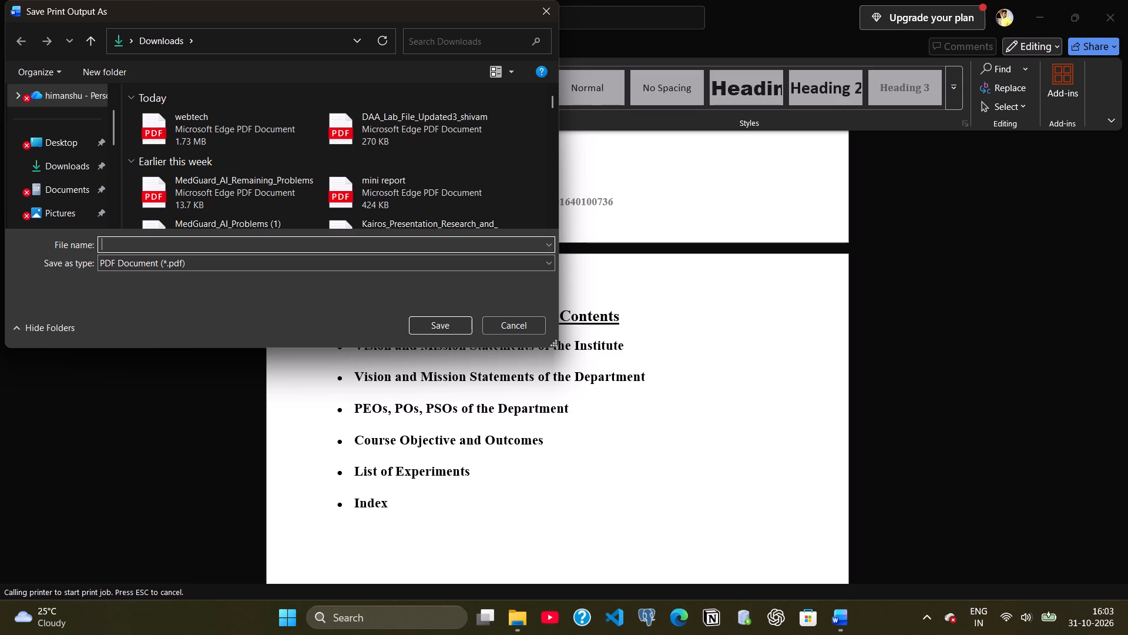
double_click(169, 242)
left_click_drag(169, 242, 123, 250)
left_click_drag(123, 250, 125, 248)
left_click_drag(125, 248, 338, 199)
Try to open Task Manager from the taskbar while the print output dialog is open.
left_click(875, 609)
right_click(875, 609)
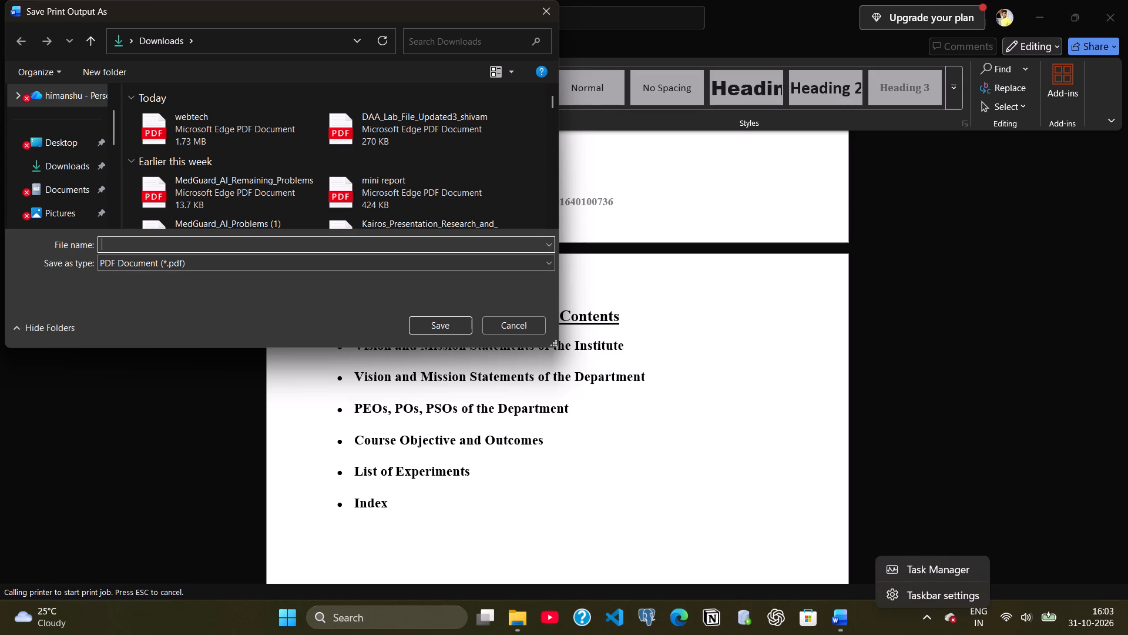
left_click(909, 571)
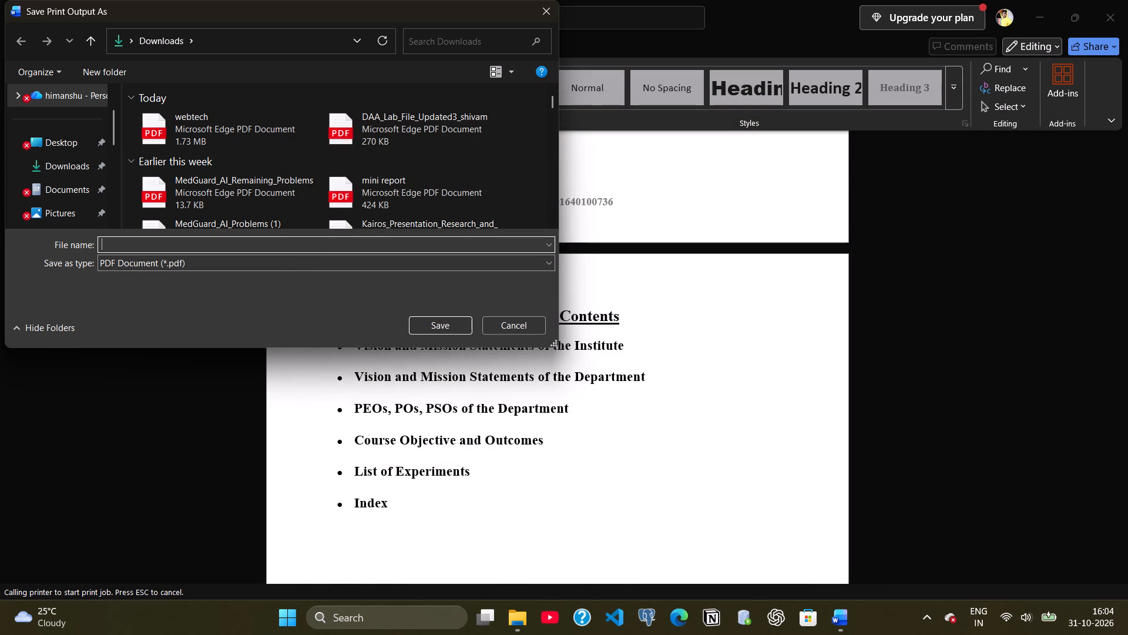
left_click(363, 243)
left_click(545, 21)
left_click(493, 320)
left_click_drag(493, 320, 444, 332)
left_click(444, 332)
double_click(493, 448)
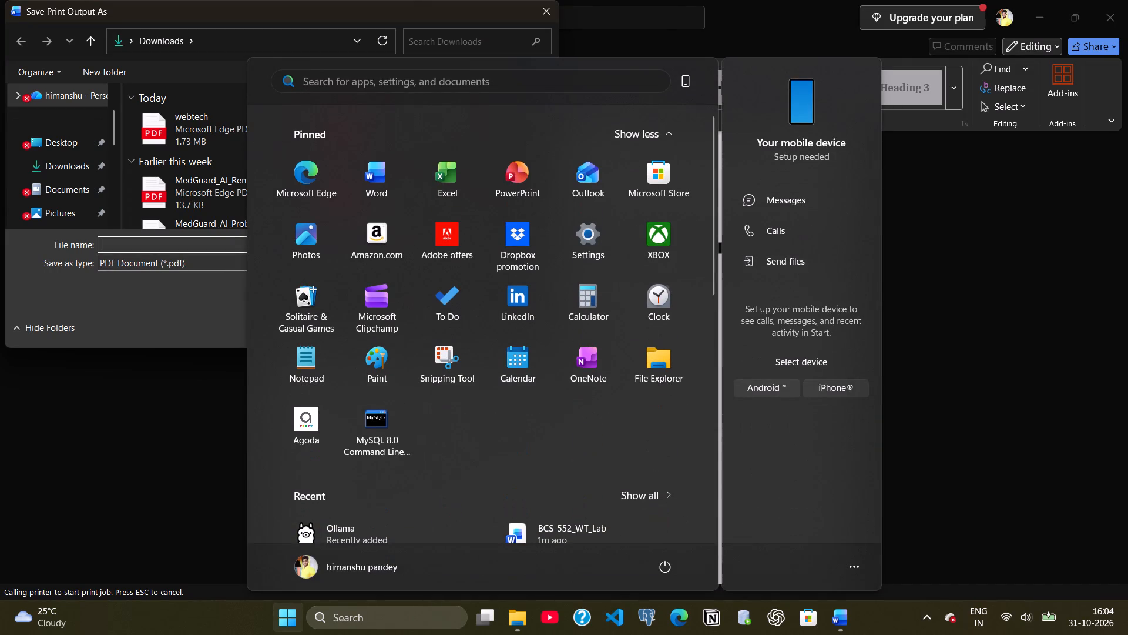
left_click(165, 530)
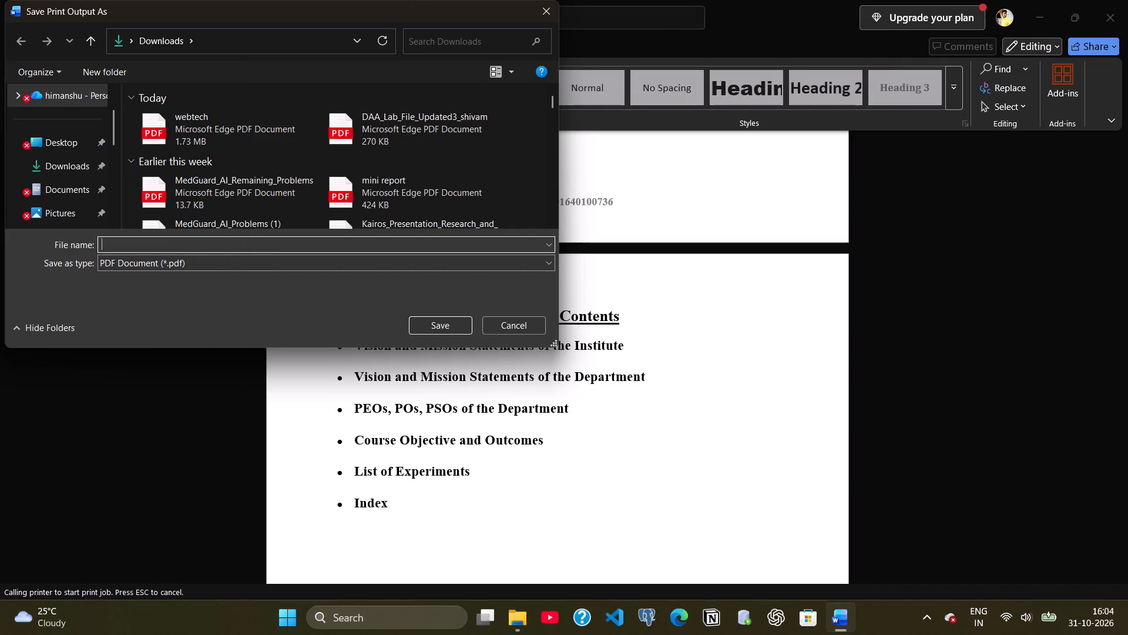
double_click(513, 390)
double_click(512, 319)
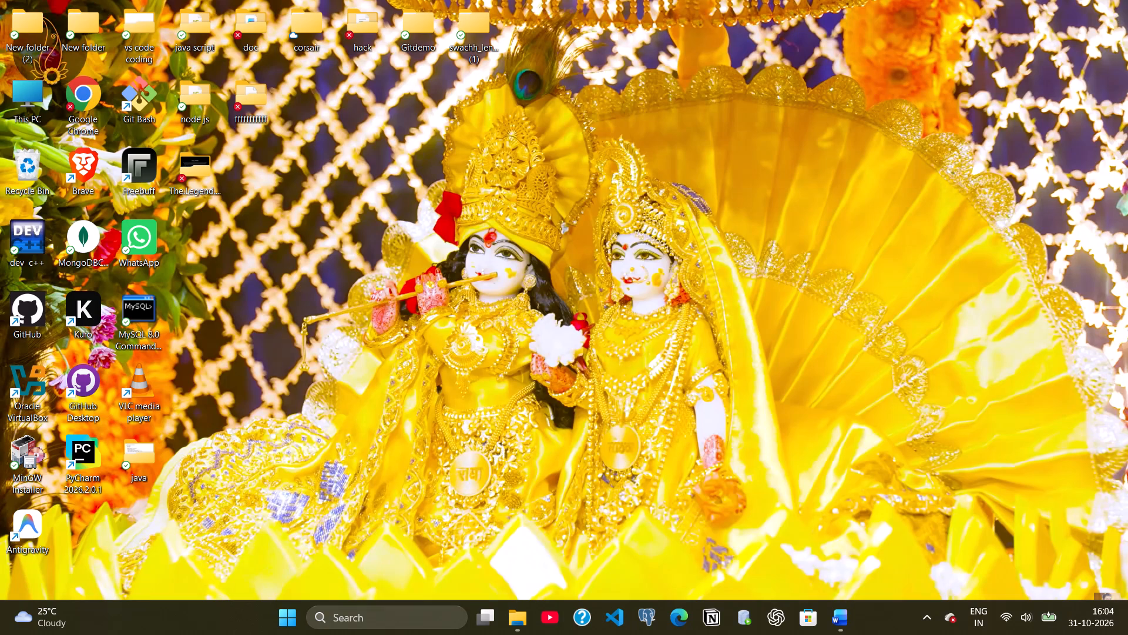
Switch to File Explorer to check the recent files in Downloads, and close its window.
left_click(505, 626)
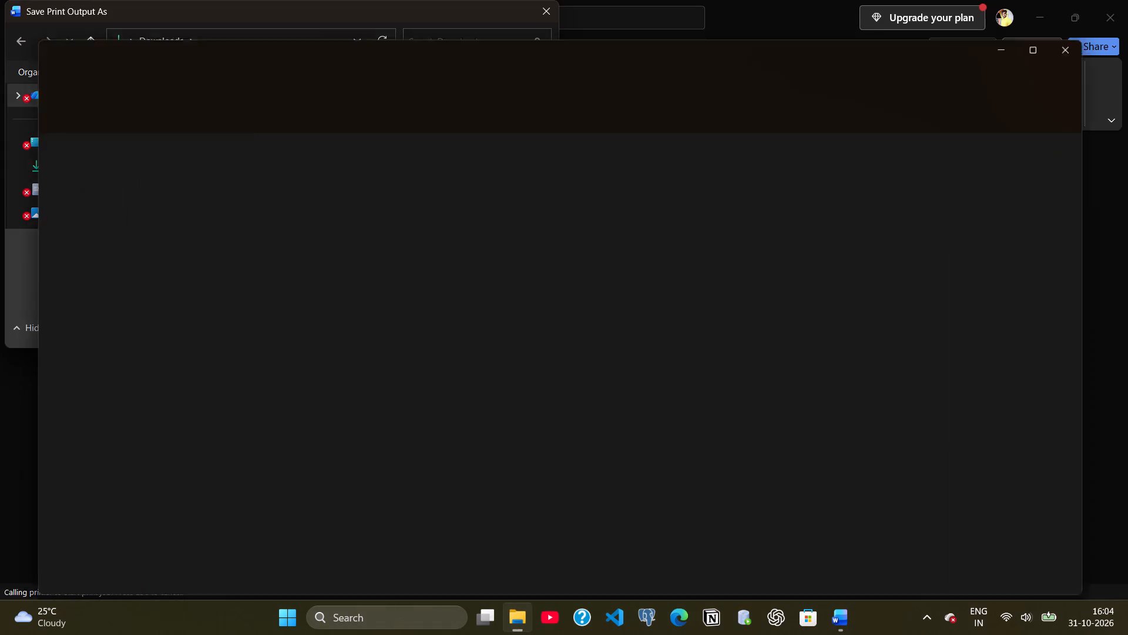
scroll(371, 198, "up", 8)
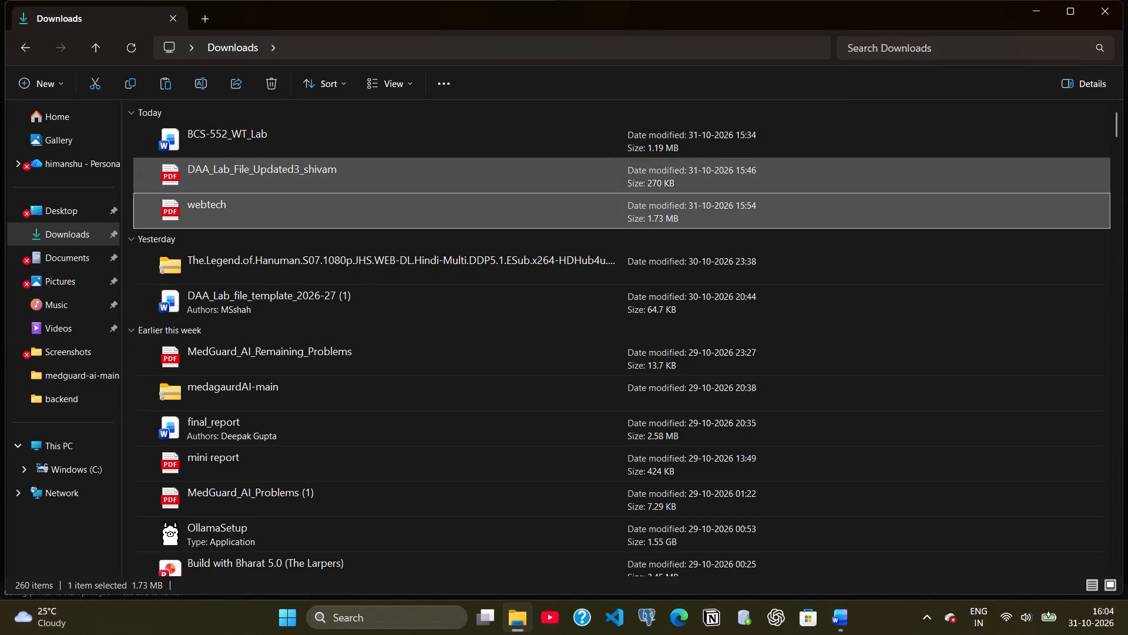
left_click(1127, 0)
left_click(1102, 12)
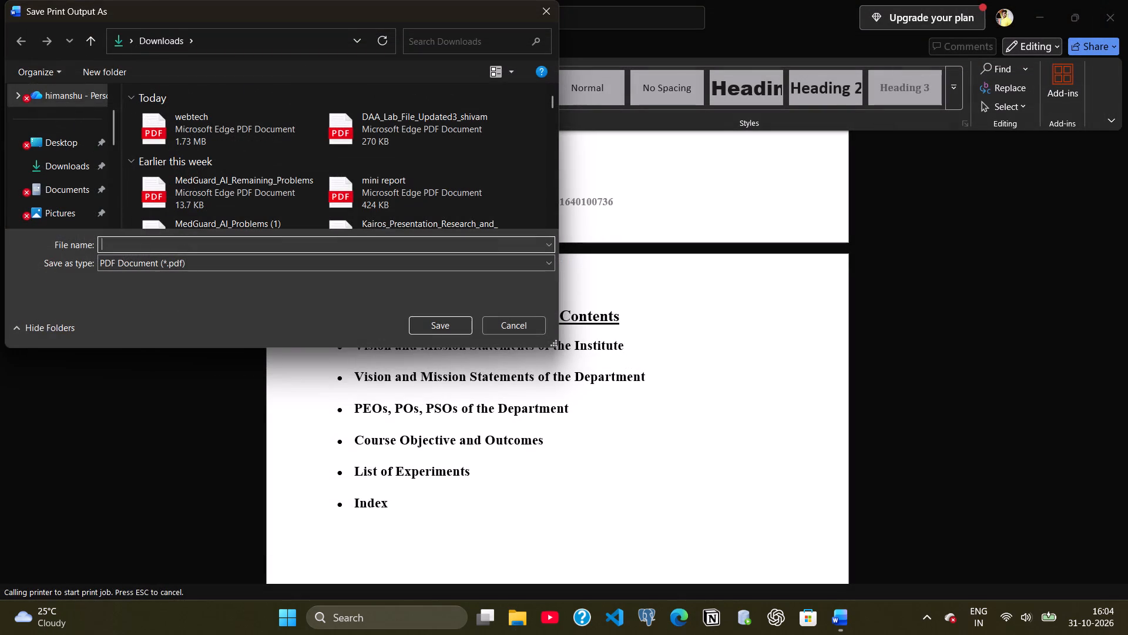
Cancel the pending Save Print Output As dialog and return to the lab file document.
triple_click(543, 16)
left_click_drag(543, 16, 500, 322)
double_click(500, 322)
key("Escape")
key("Escape")
key("Escape")
key("Escape")
key("Escape")
key("Escape")
Print all pages of the lab file with Microsoft Print to PDF, saving the output in Downloads as WEEEE.
scroll(500, 322, "up", 20)
scroll(500, 322, "up", 3)
scroll(500, 322, "down", 7)
scroll(500, 322, "up", 16)
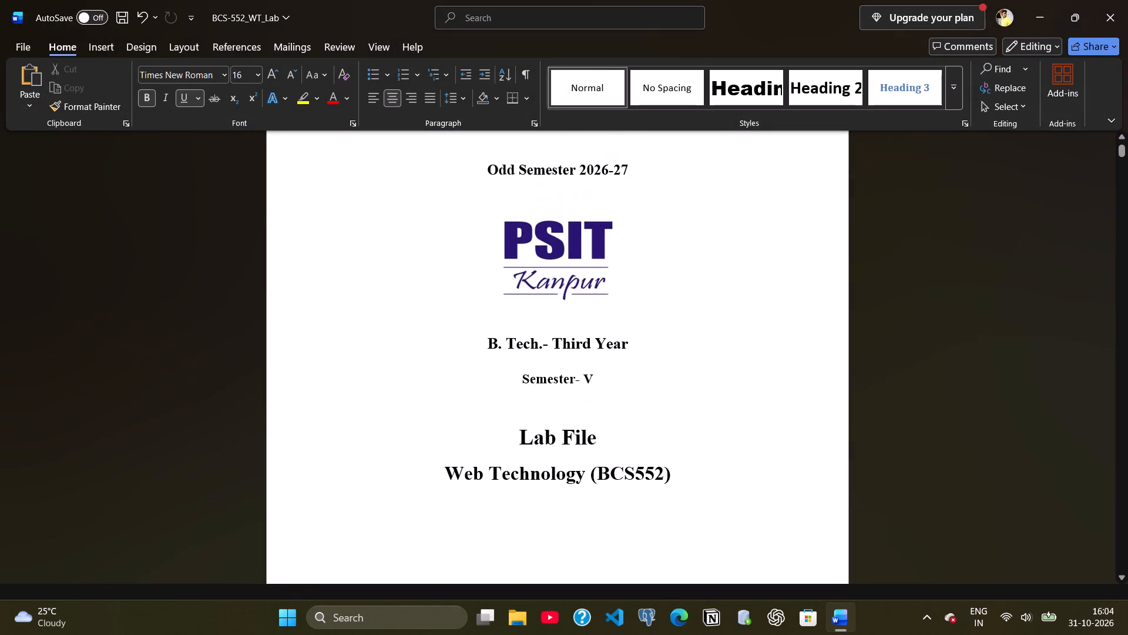
scroll(353, 326, "down", 1)
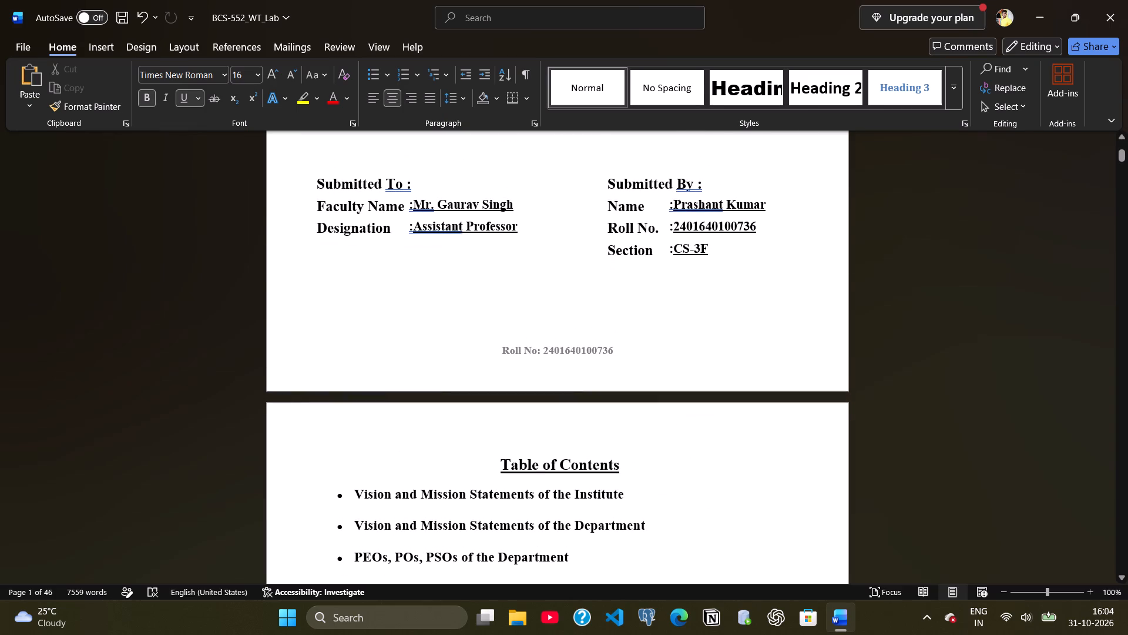
scroll(353, 326, "down", 1)
left_click(16, 44)
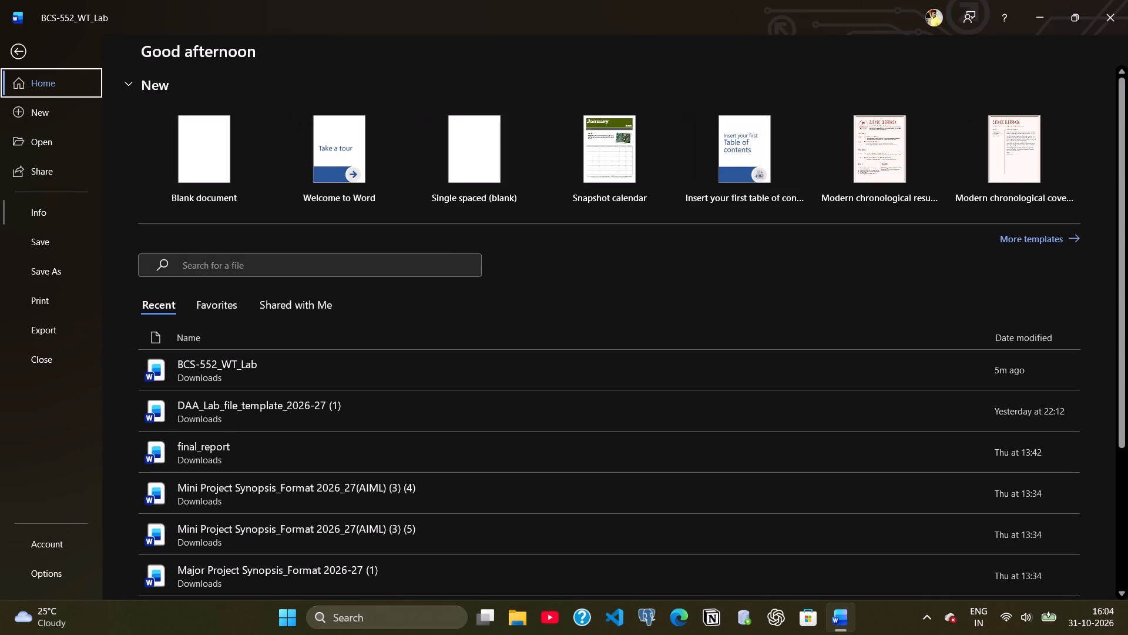
left_click(51, 272)
left_click(48, 311)
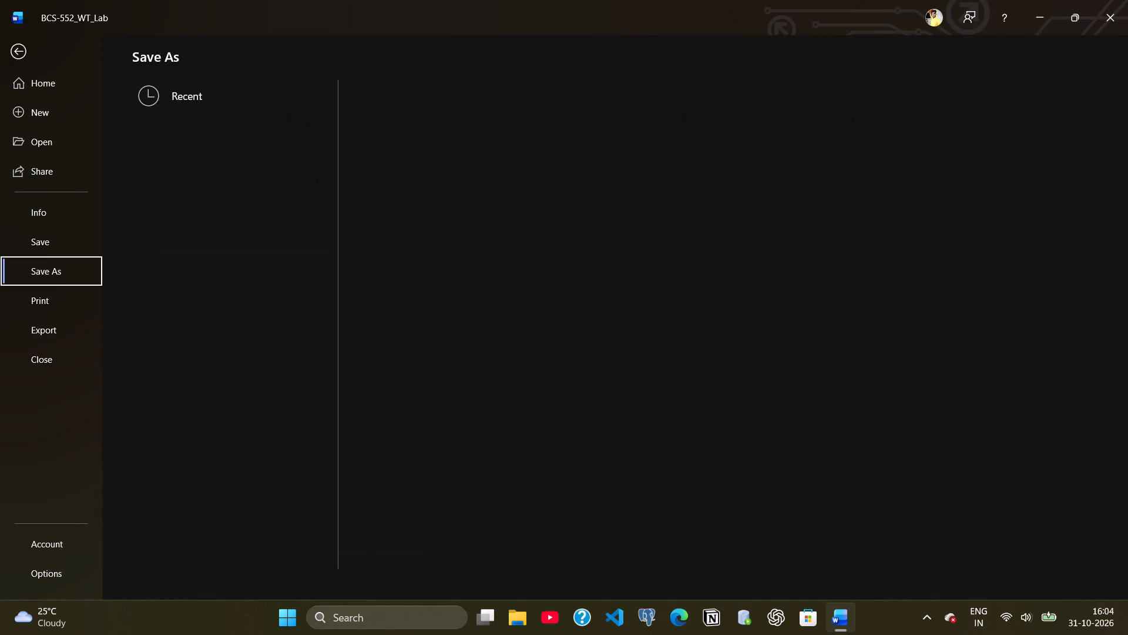
left_click(32, 305)
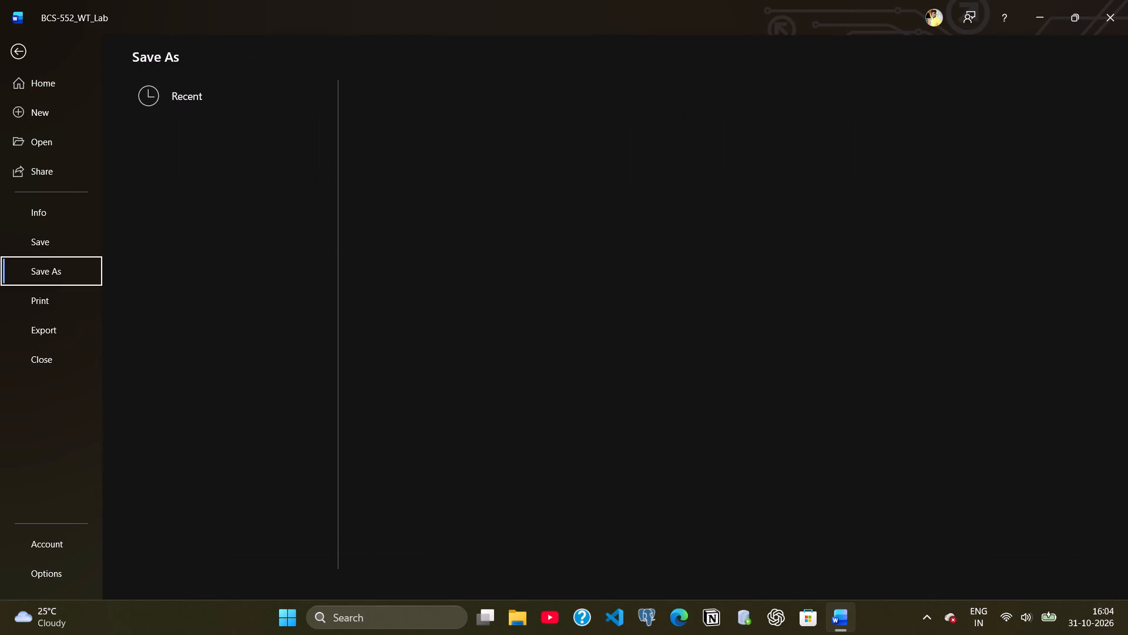
left_click(23, 300)
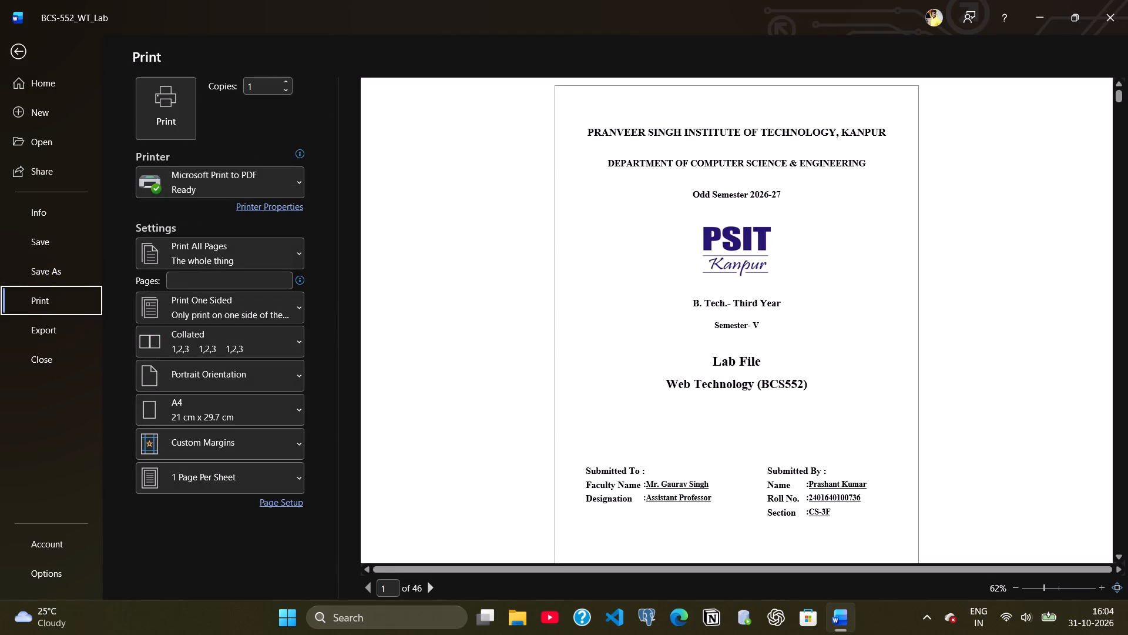
left_click(167, 136)
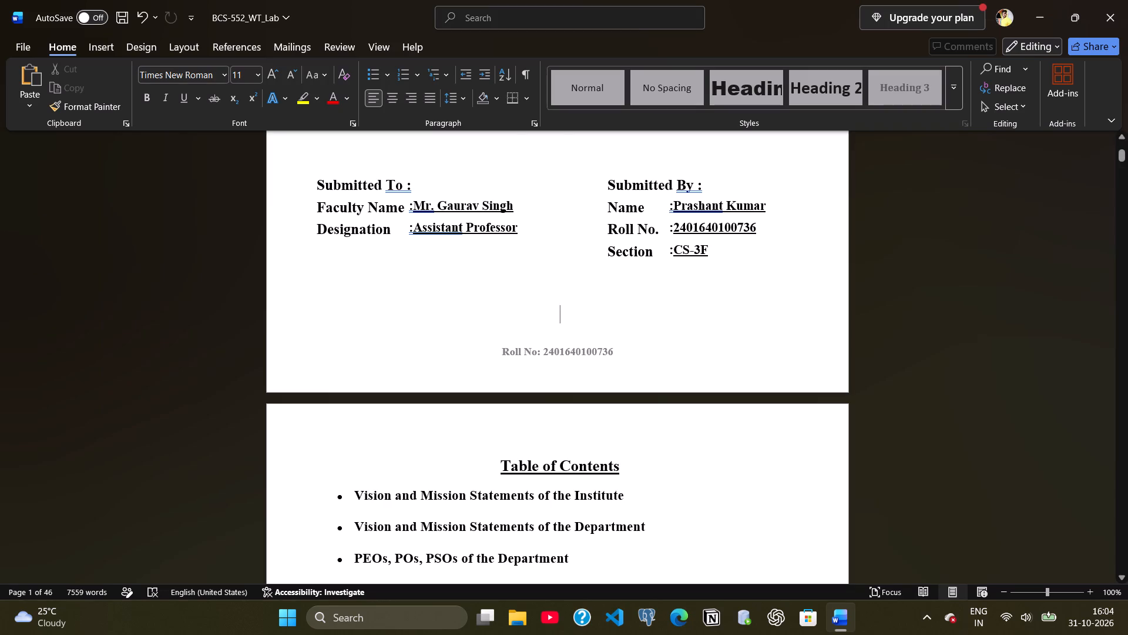
left_click(314, 242)
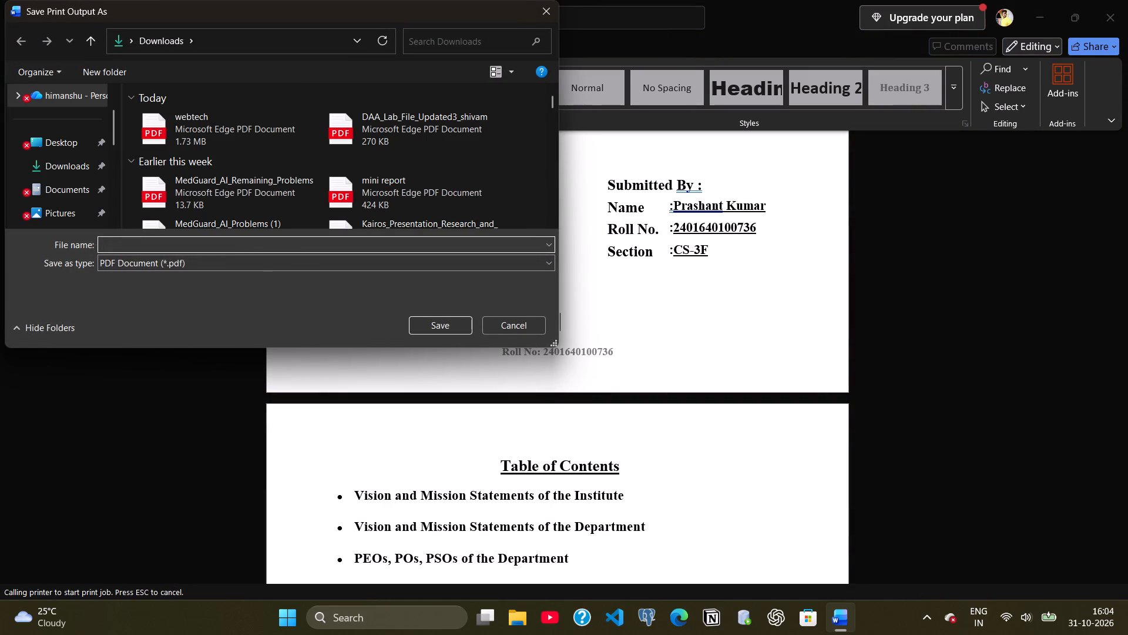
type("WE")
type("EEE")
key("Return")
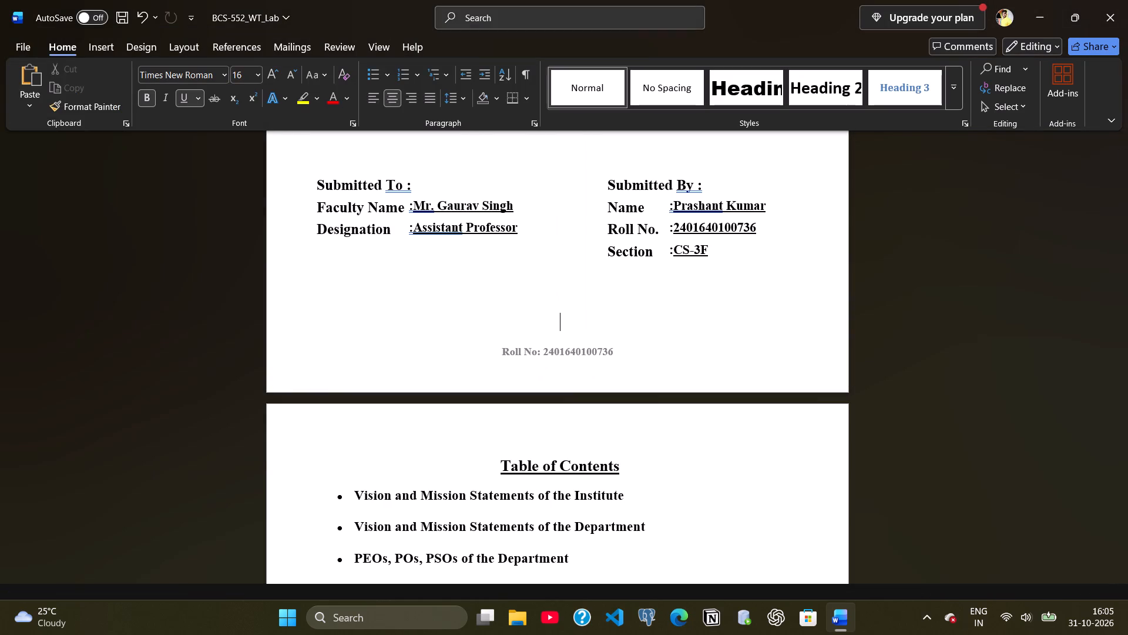
Close the BCS-552_WT_Lab document without saving its changes and cancel the print job still in progress.
left_click(1112, 0)
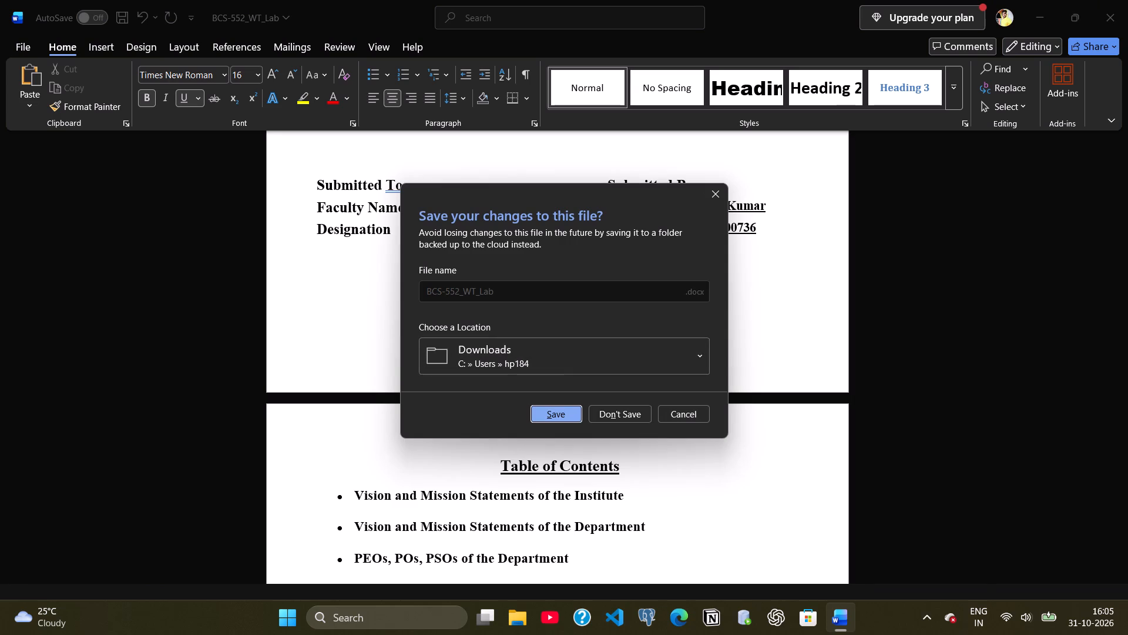
left_click(612, 420)
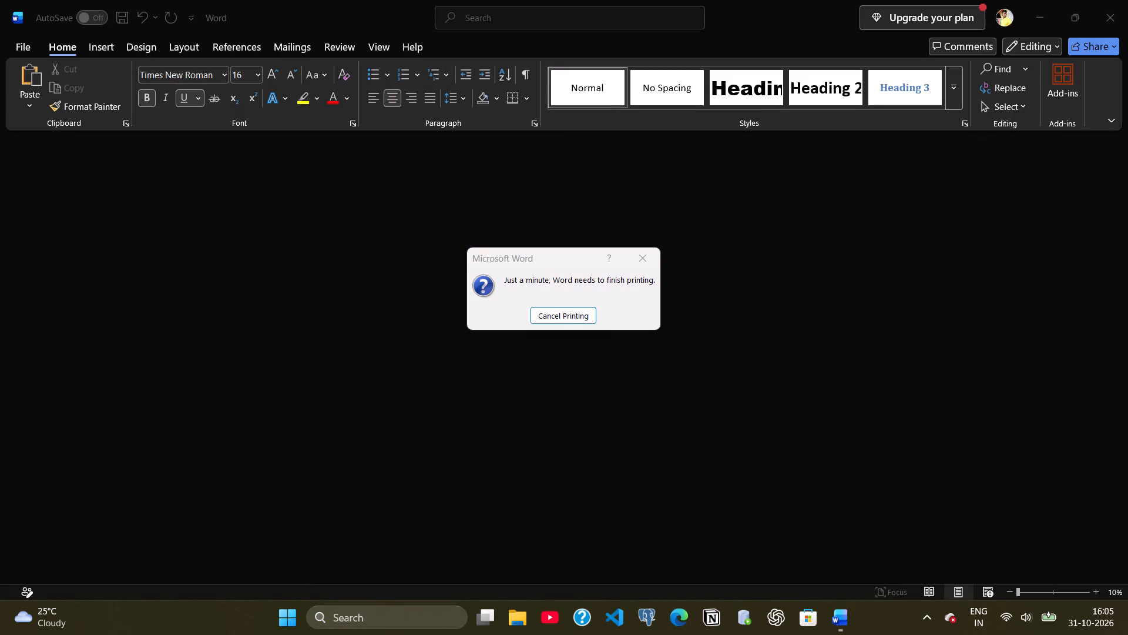
left_click(567, 318)
Open the WEEEE PDF from the Downloads folder in File Explorer and reload it in the viewer.
left_click(533, 620)
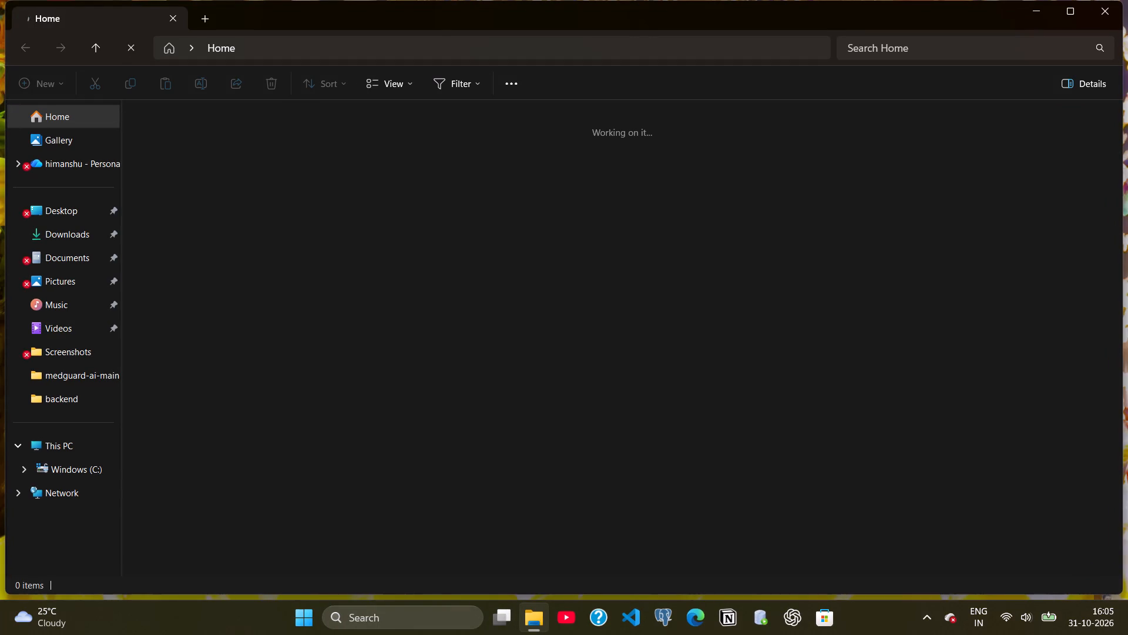
left_click(55, 217)
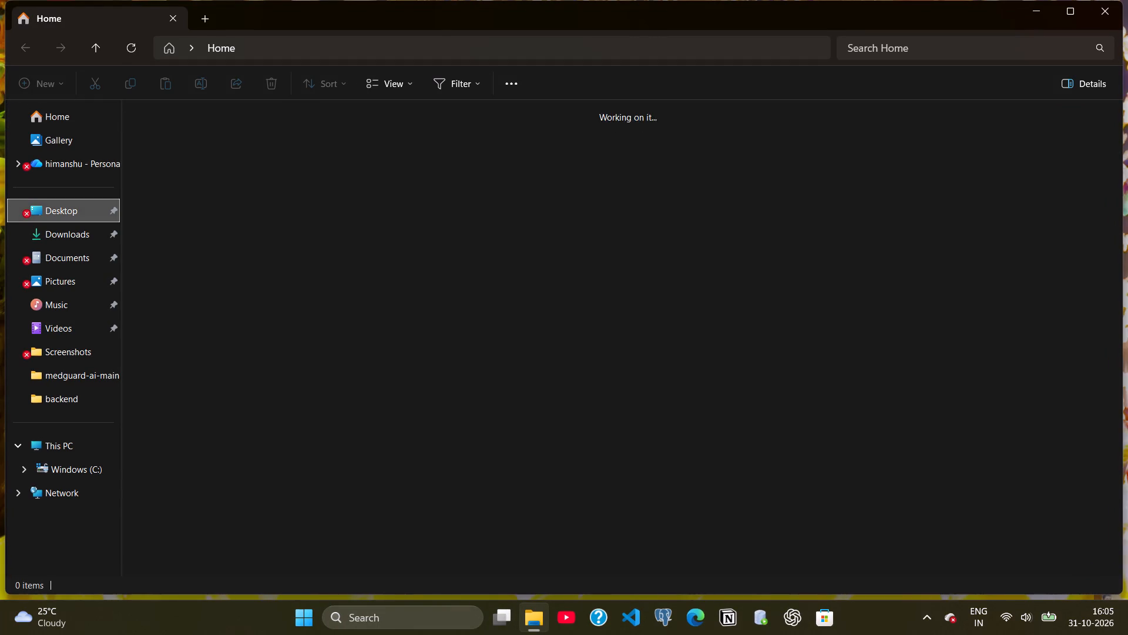
left_click(91, 230)
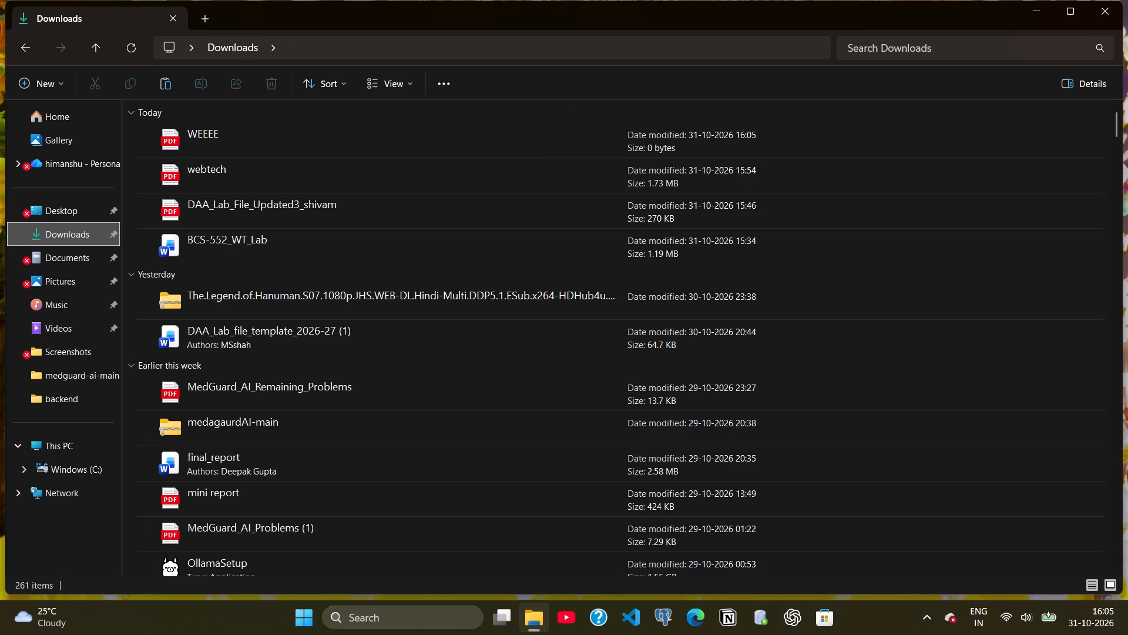
double_click(225, 154)
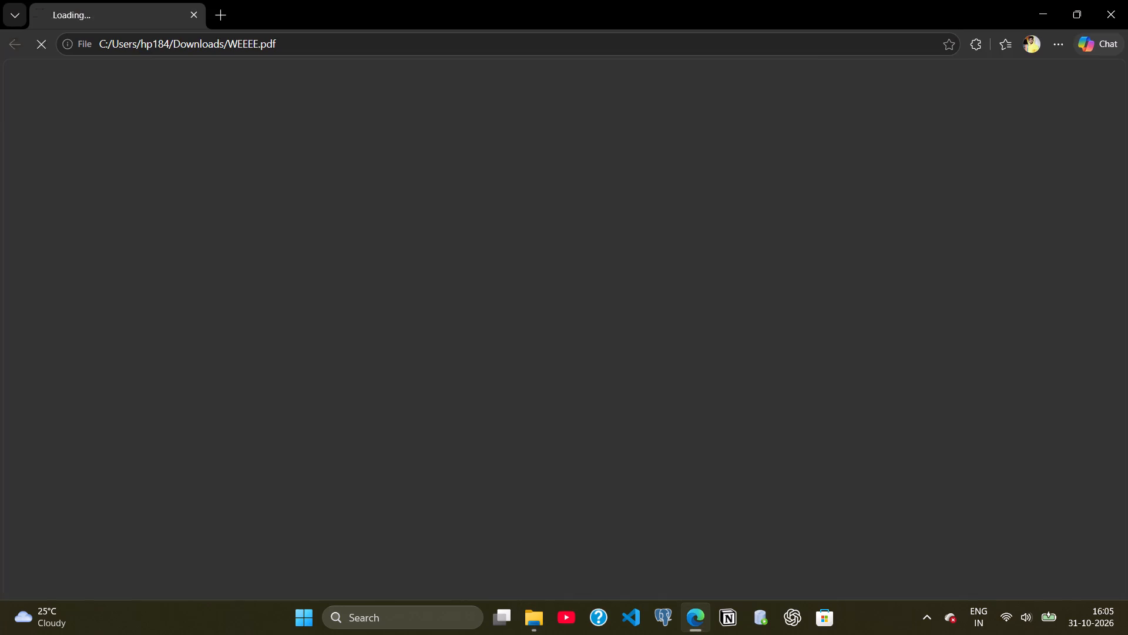
left_click(606, 352)
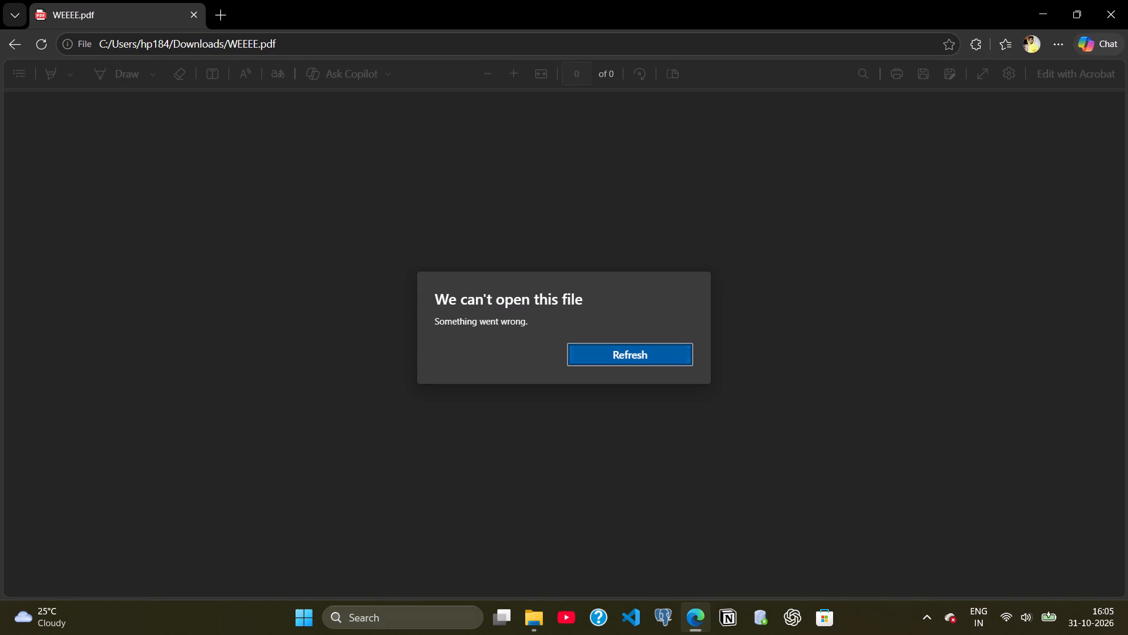
left_click(652, 353)
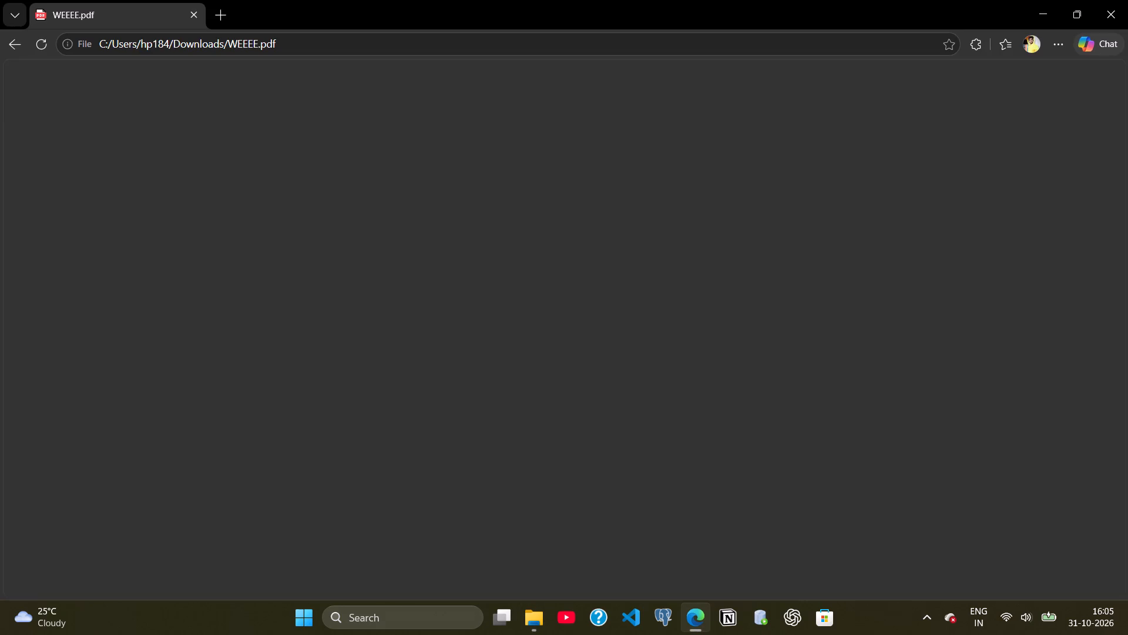
Close and reopen the WEEEE PDF from Downloads, reloading it in the viewer to check whether it loads.
left_click(1127, 0)
double_click(411, 125)
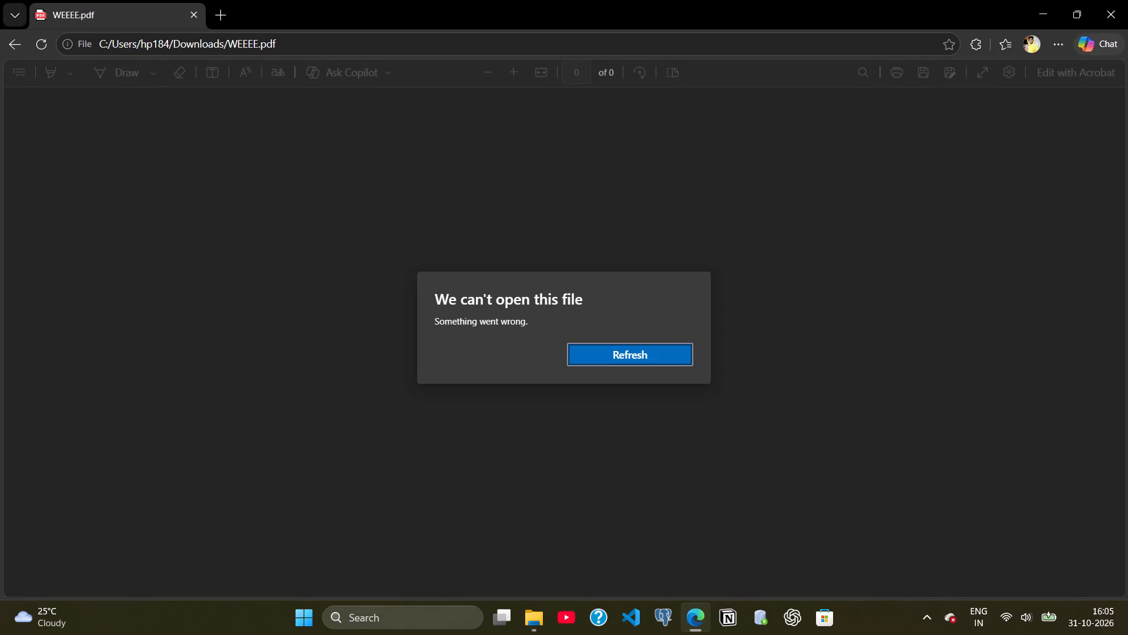
left_click(602, 349)
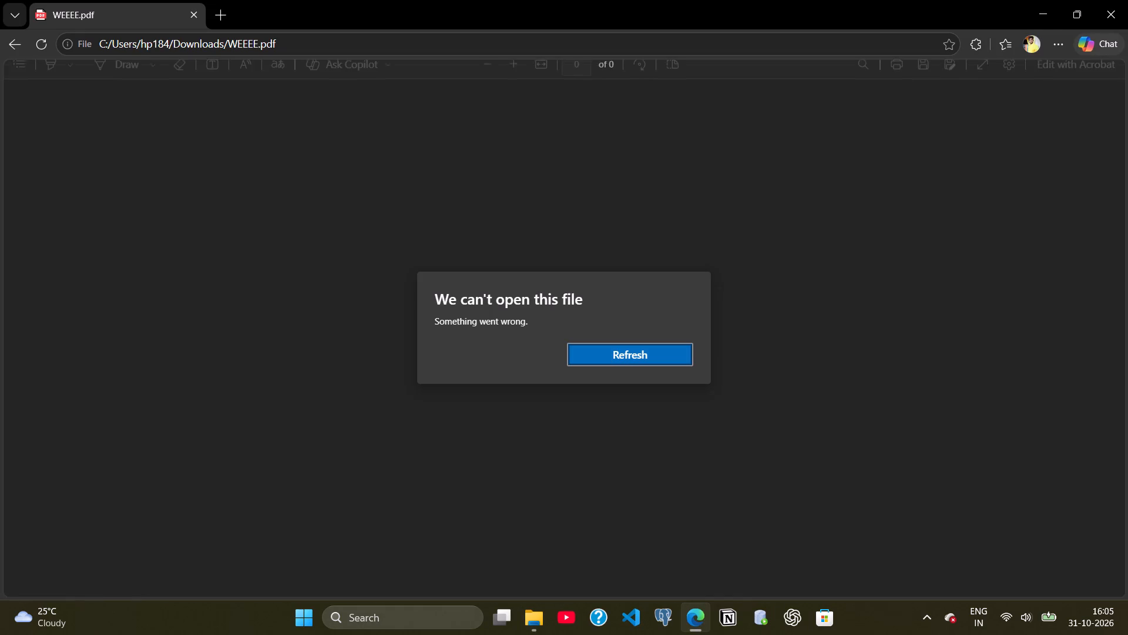
left_click_drag(1060, 0, 1120, 0)
left_click(1120, 0)
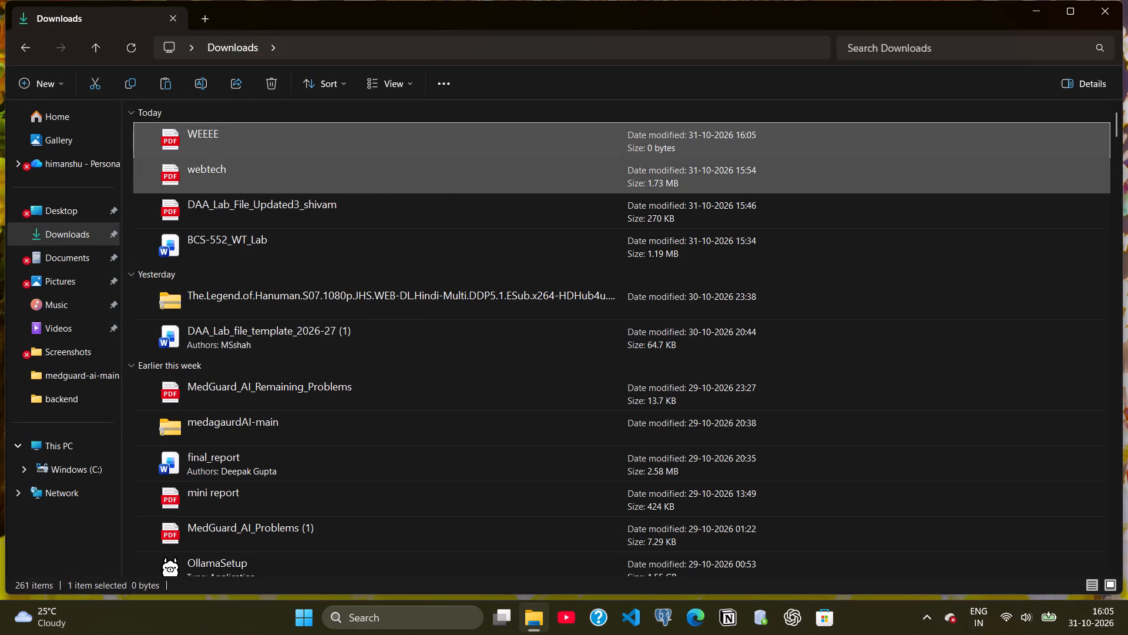
double_click(324, 157)
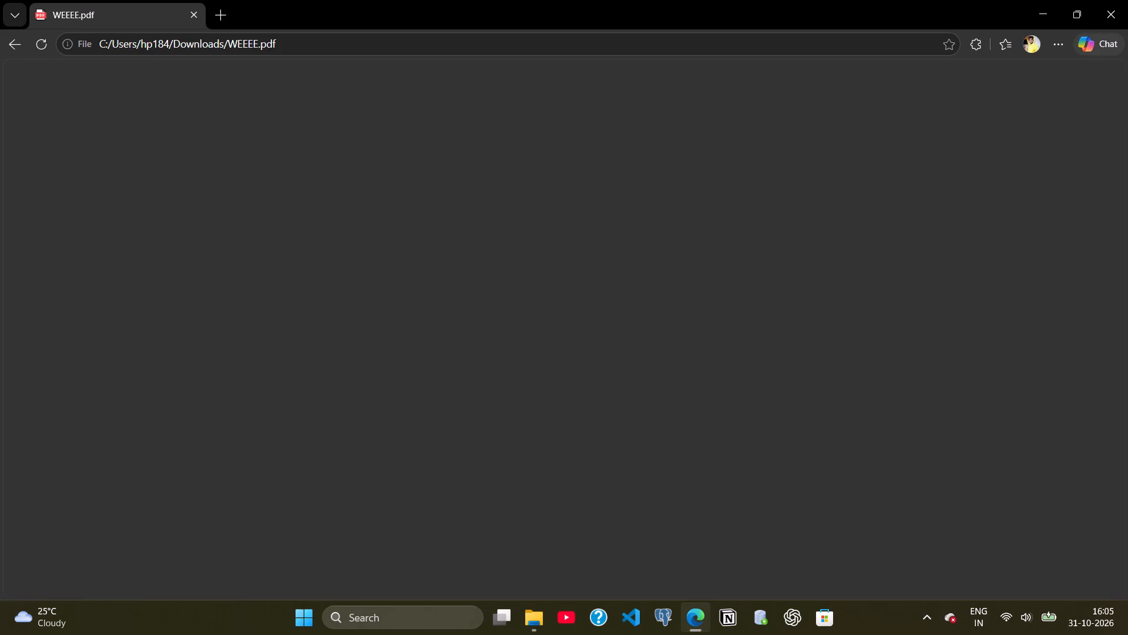
scroll(392, 447, "down", 4)
left_click(617, 362)
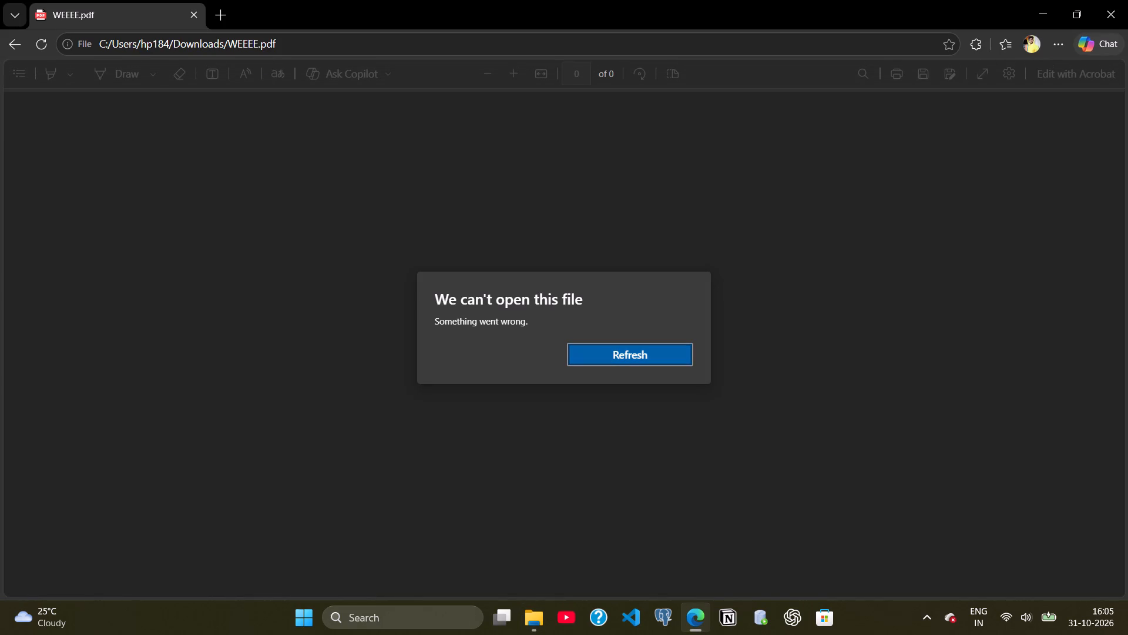
left_click(1127, 0)
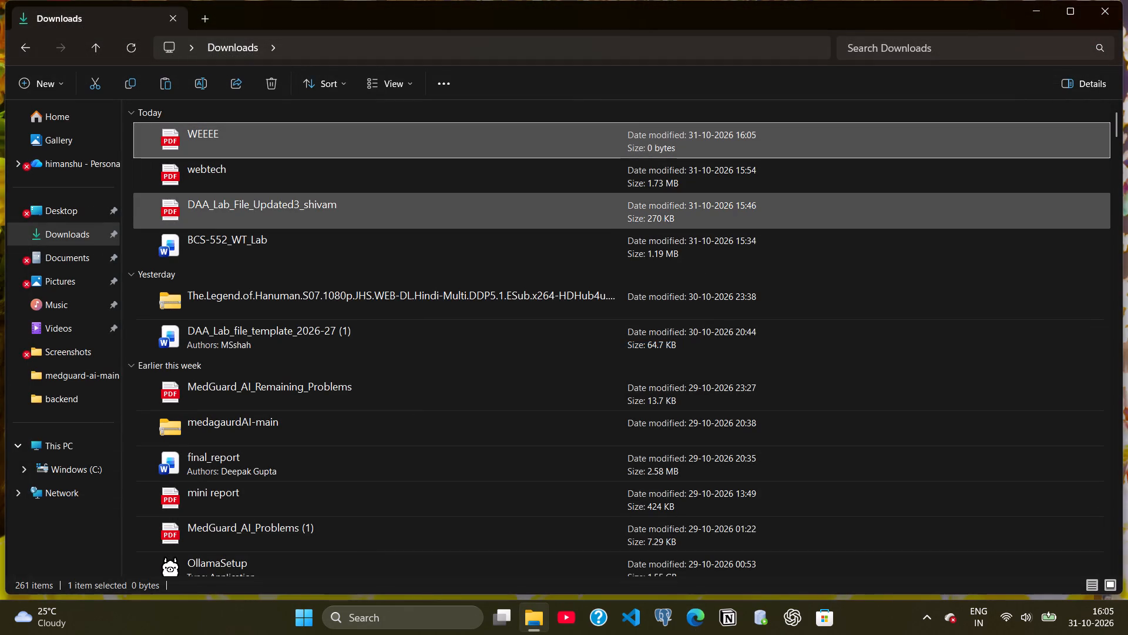
Open the DAA_Lab_File_Updated3 PDF from Downloads for a check, and close it again.
double_click(379, 198)
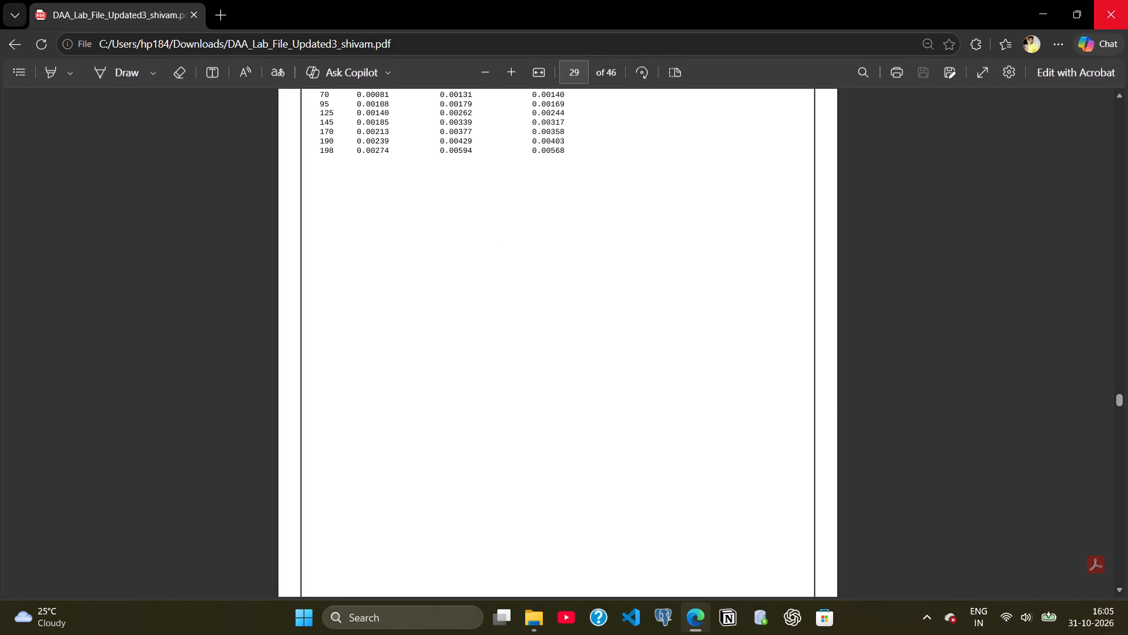
left_click(1125, 2)
Open the WEEEE PDF from Downloads again, reload it in the viewer and close it.
double_click(293, 145)
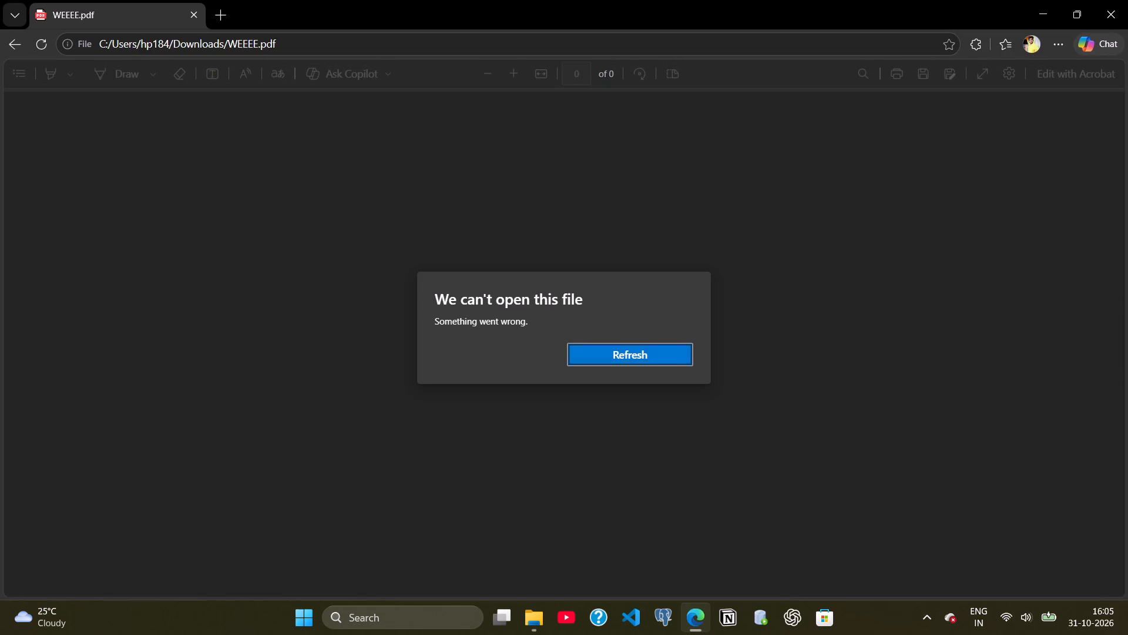
left_click(613, 349)
left_click(1127, 0)
Open the webtech PDF from Downloads to check its cover page, and close it again.
double_click(254, 166)
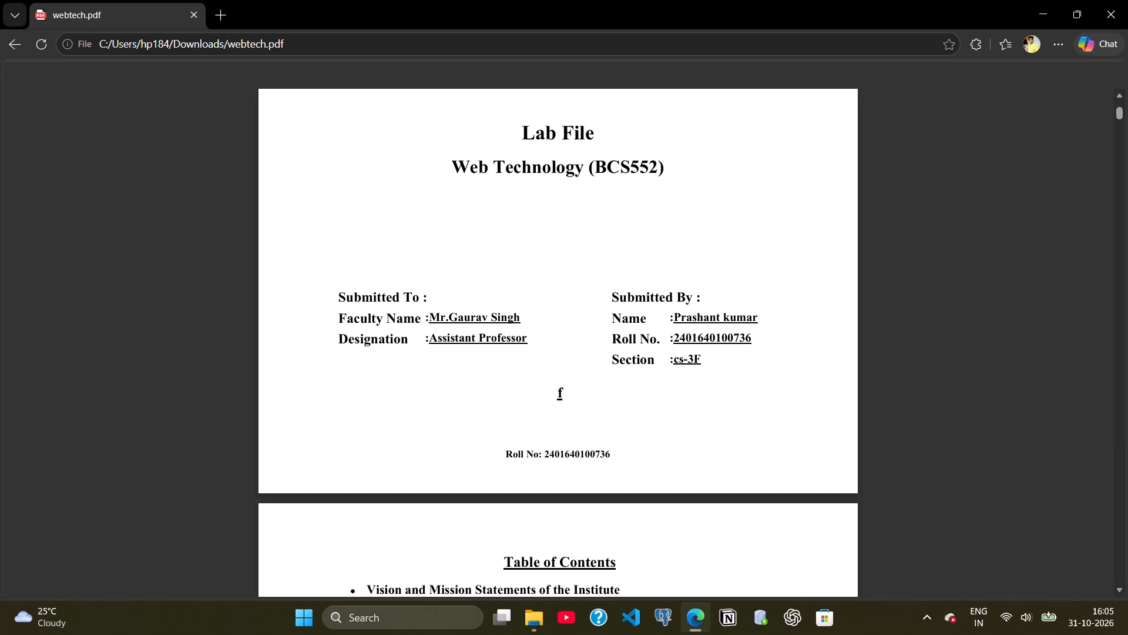
left_click(1127, 0)
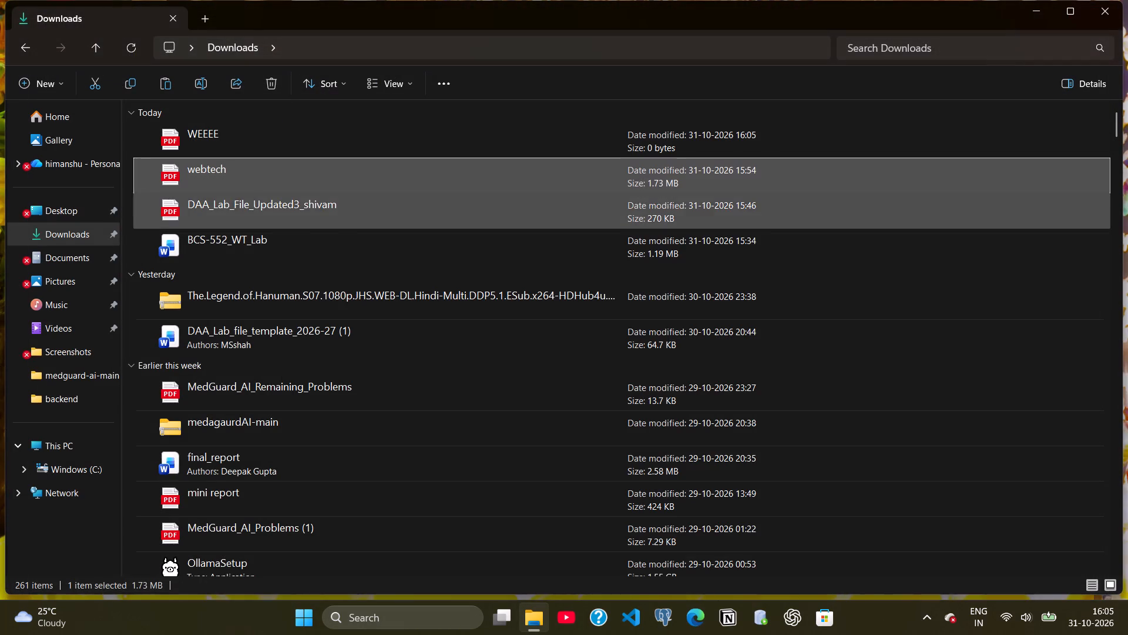
Delete the webtech PDF from the Downloads folder.
right_click(191, 169)
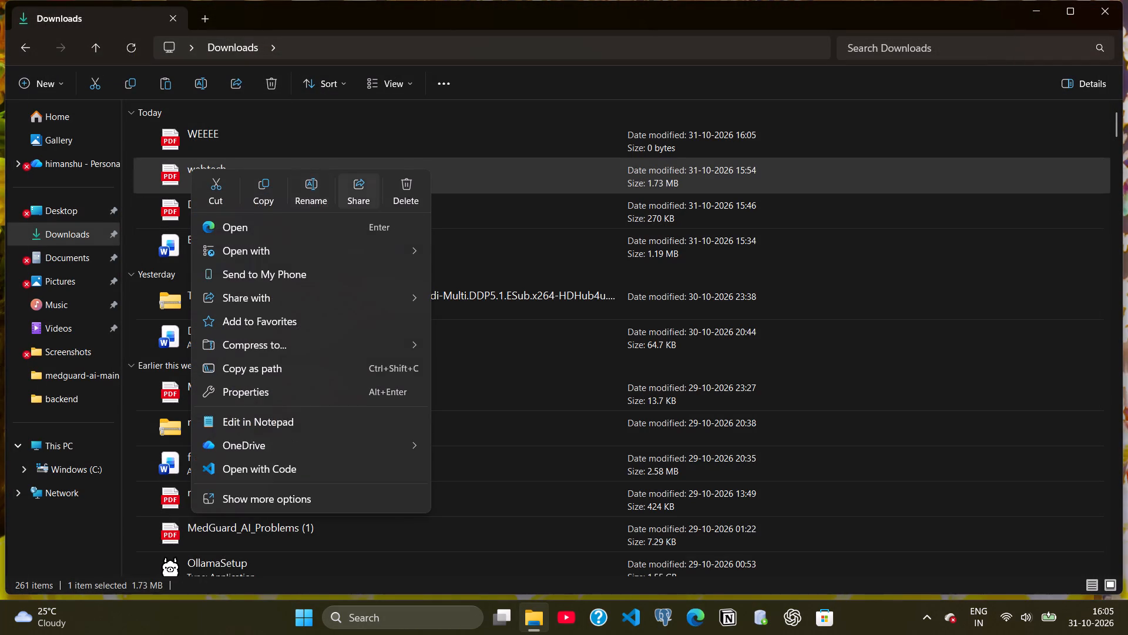
left_click(401, 192)
Open the WEEEE PDF once more, reload it in the viewer and close it.
double_click(318, 139)
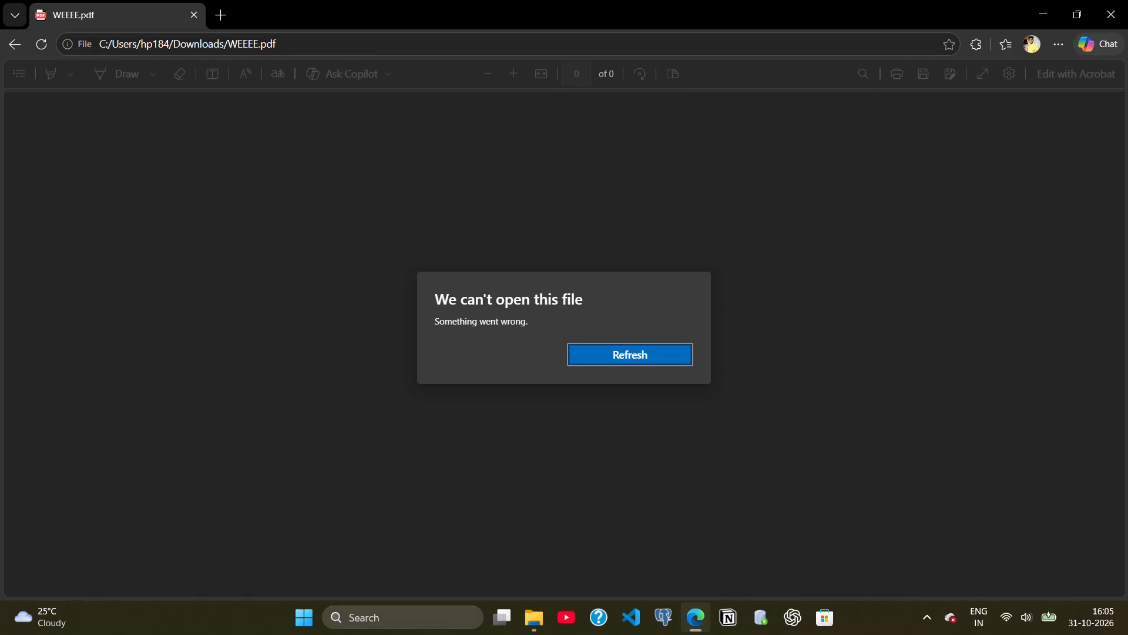
left_click(662, 360)
left_click(1127, 0)
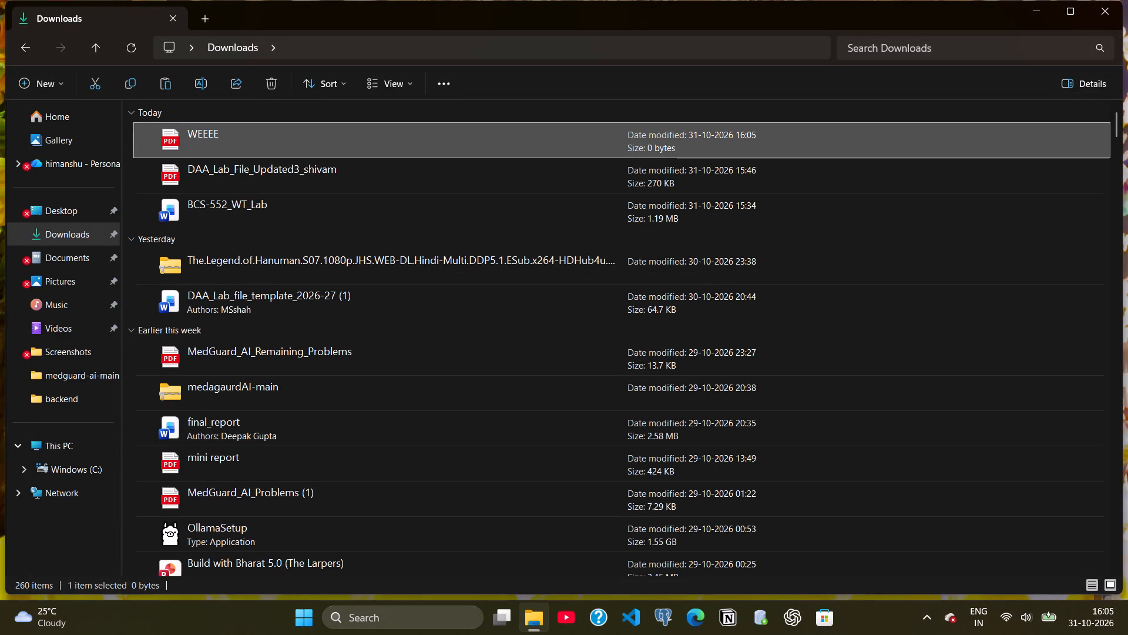
Delete the WEEEE PDF from the Downloads folder.
right_click(278, 149)
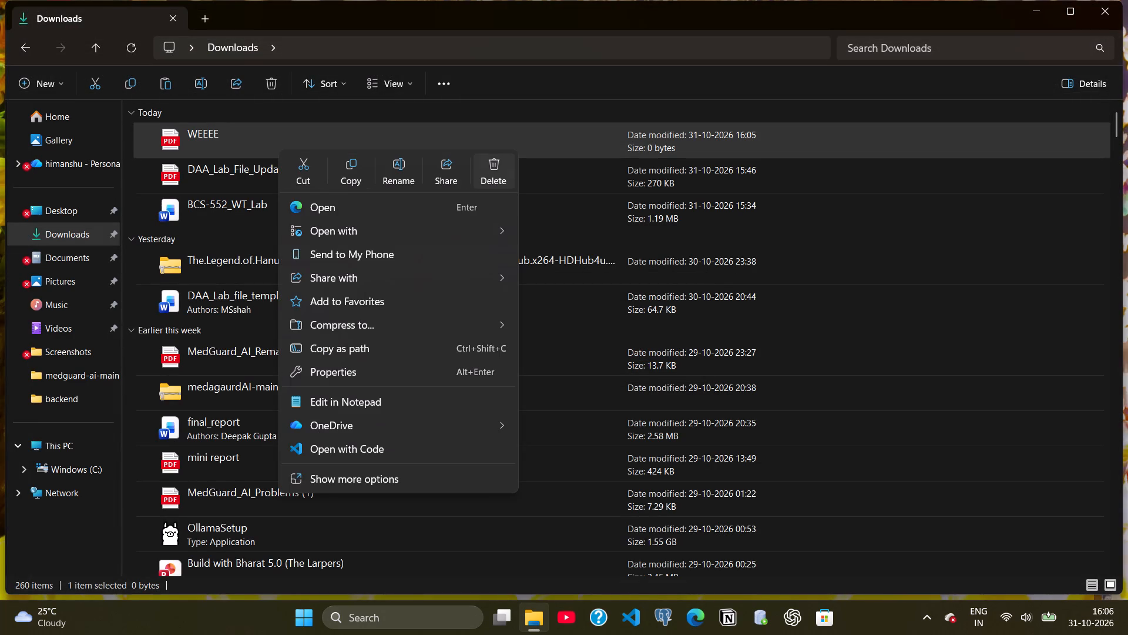
left_click(475, 164)
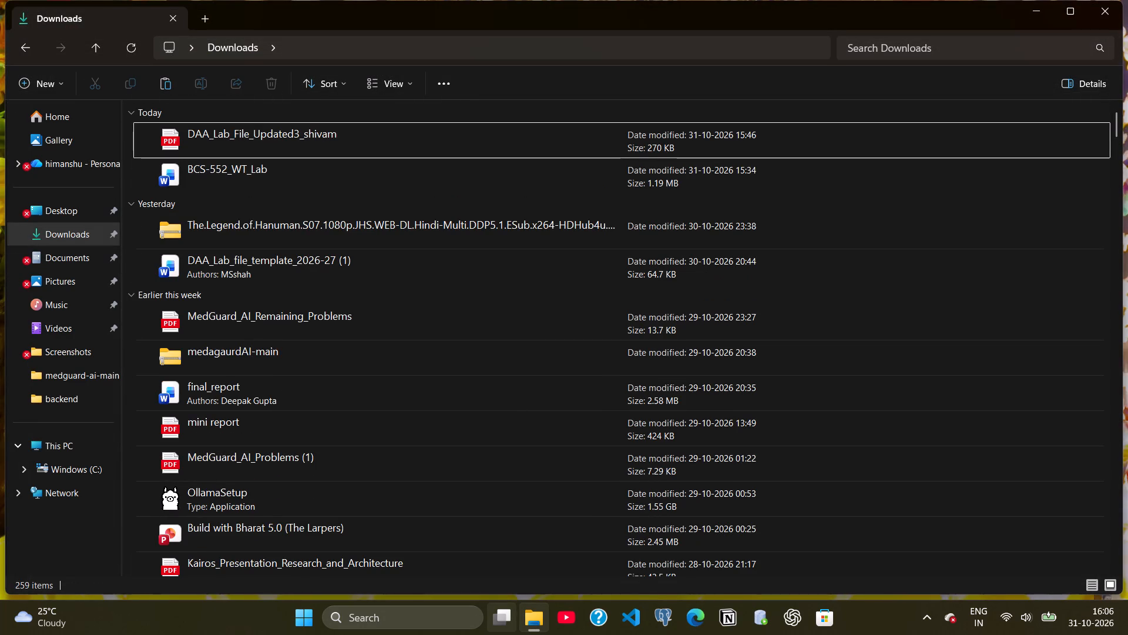
Start Word and open the recent document BCS-552_WT_Lab from Downloads.
left_click(299, 616)
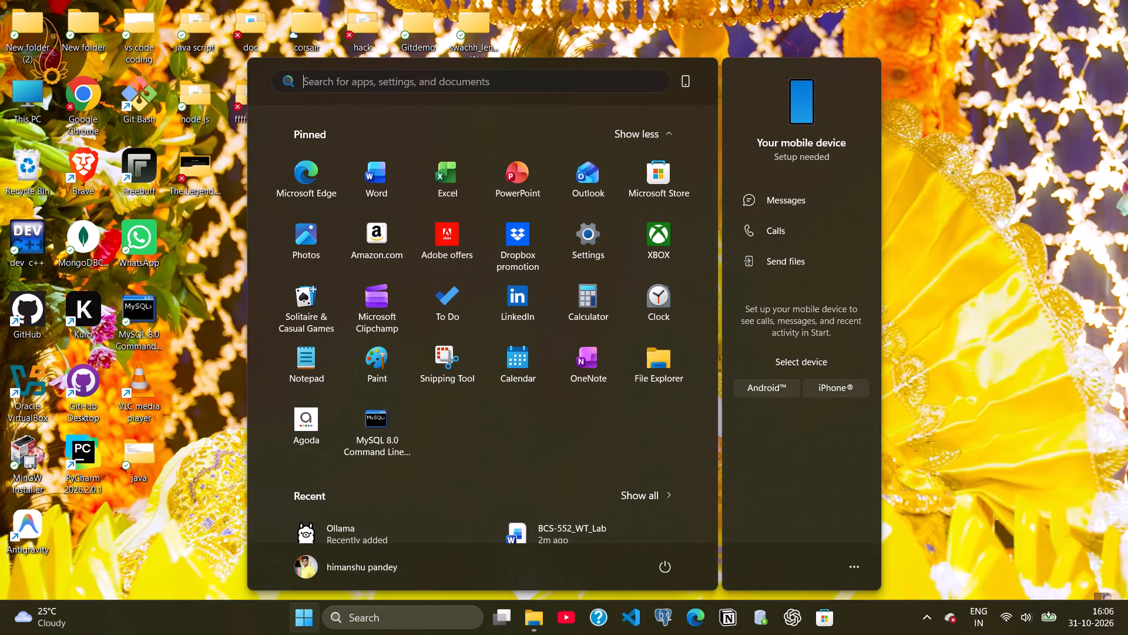
double_click(362, 168)
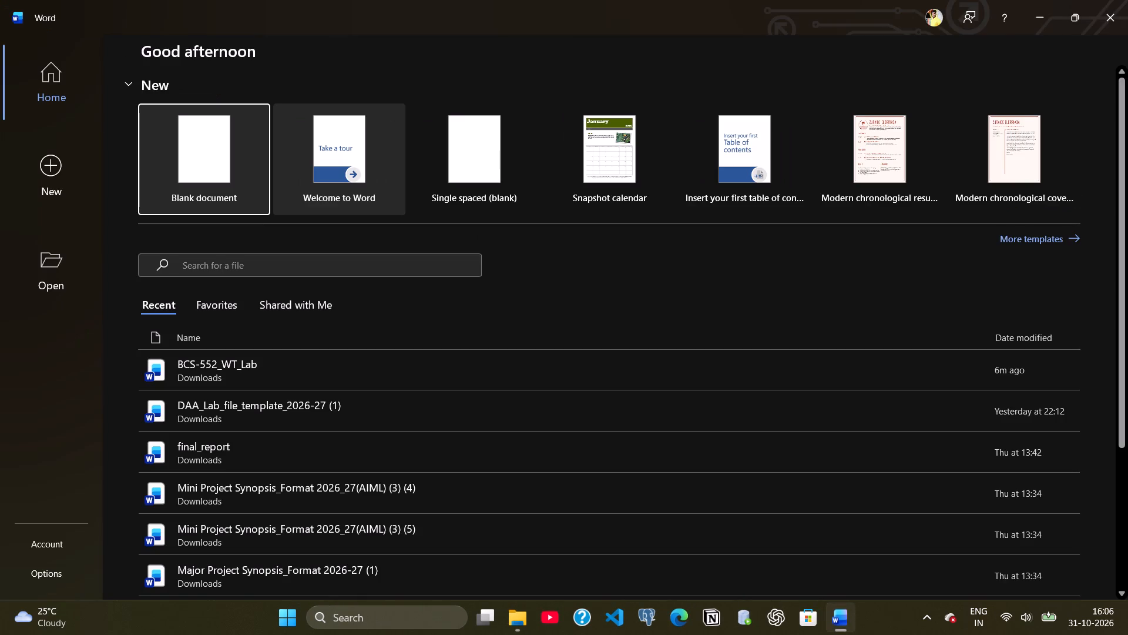
left_click(221, 357)
double_click(221, 357)
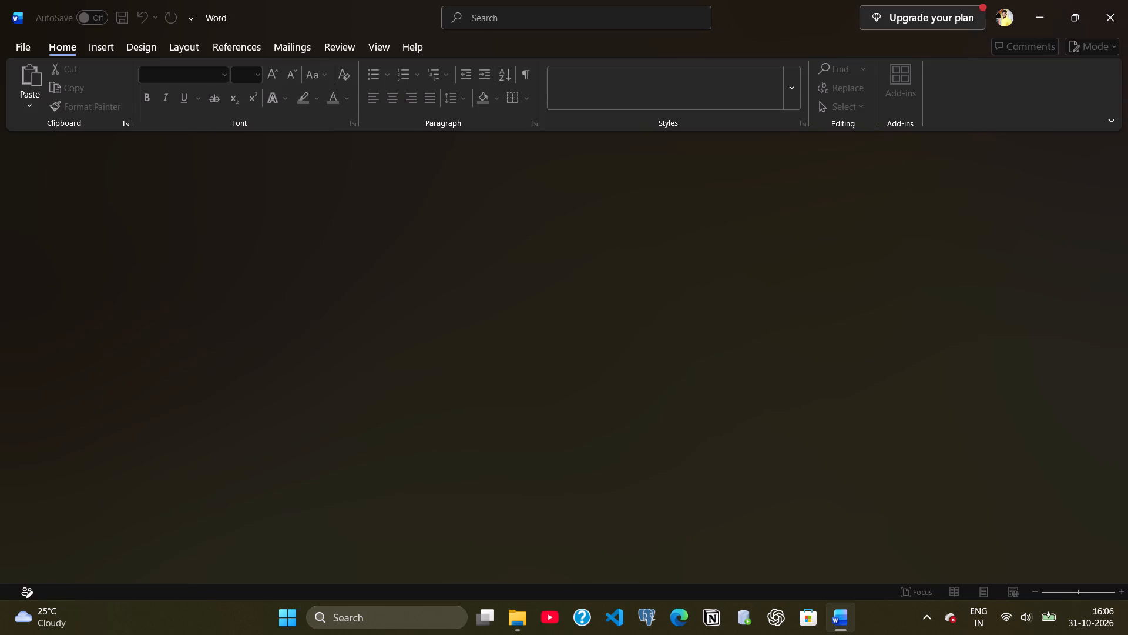
Change the last three digits of the roll number in the cover page footer to match the other student's, and leave the footer.
scroll(637, 406, "down", 2)
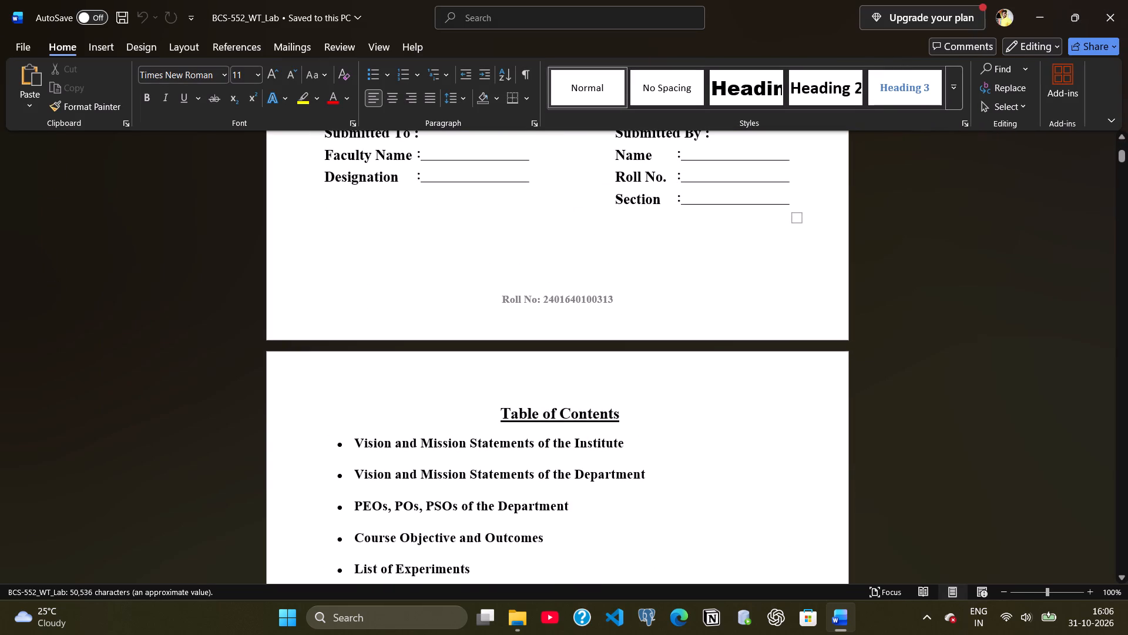
scroll(637, 406, "down", 1)
double_click(518, 352)
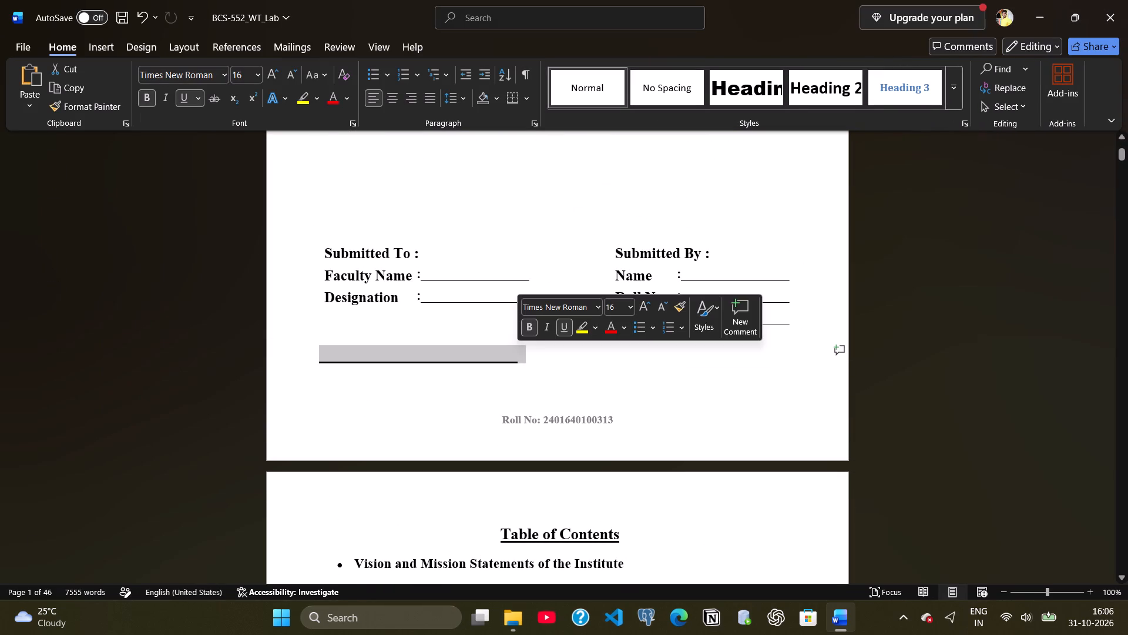
key("ctrl+z")
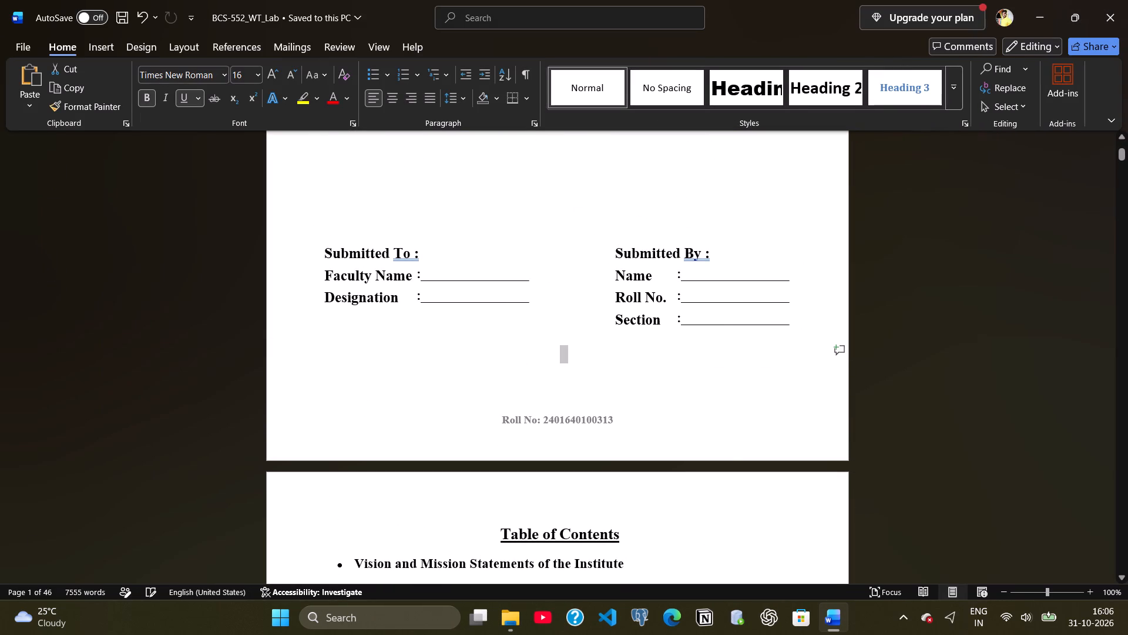
double_click(626, 424)
left_click(618, 418)
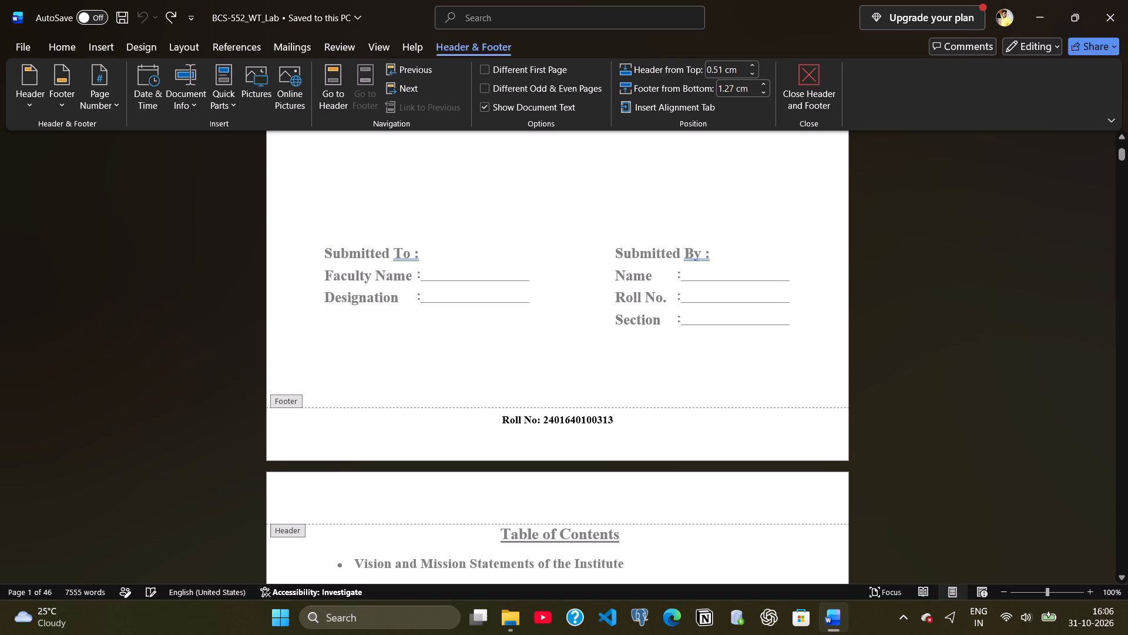
key("BackSpace")
key("BackSpace")
key("BackSpace")
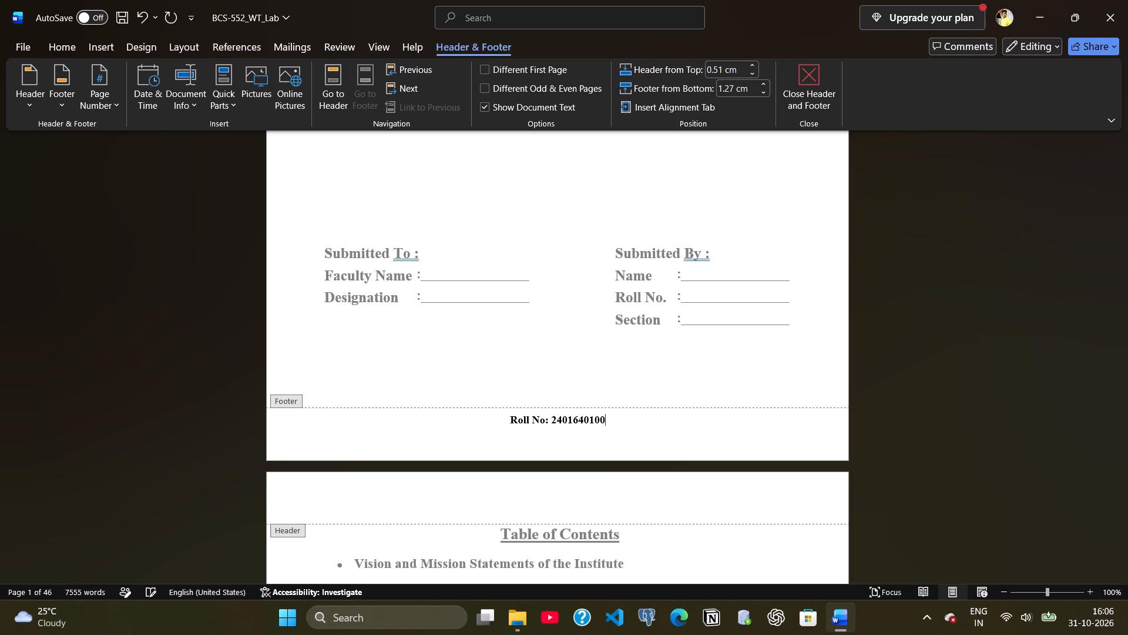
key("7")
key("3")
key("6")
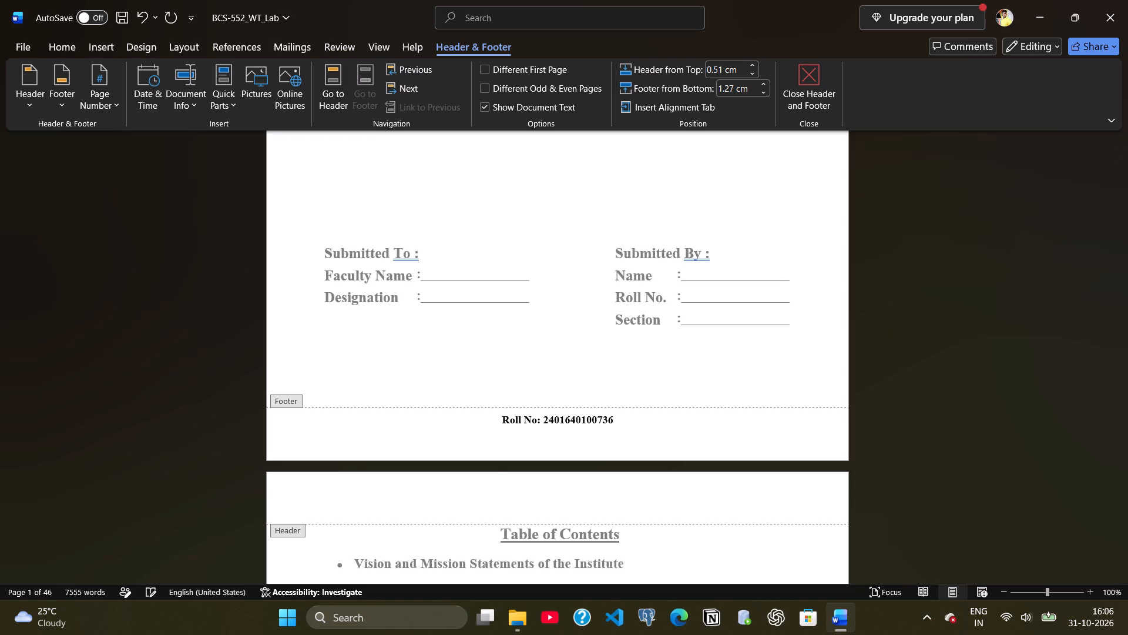
double_click(674, 360)
Replace the blank line beside Name under Submitted By on the cover page with the other student's full name.
left_click(794, 275)
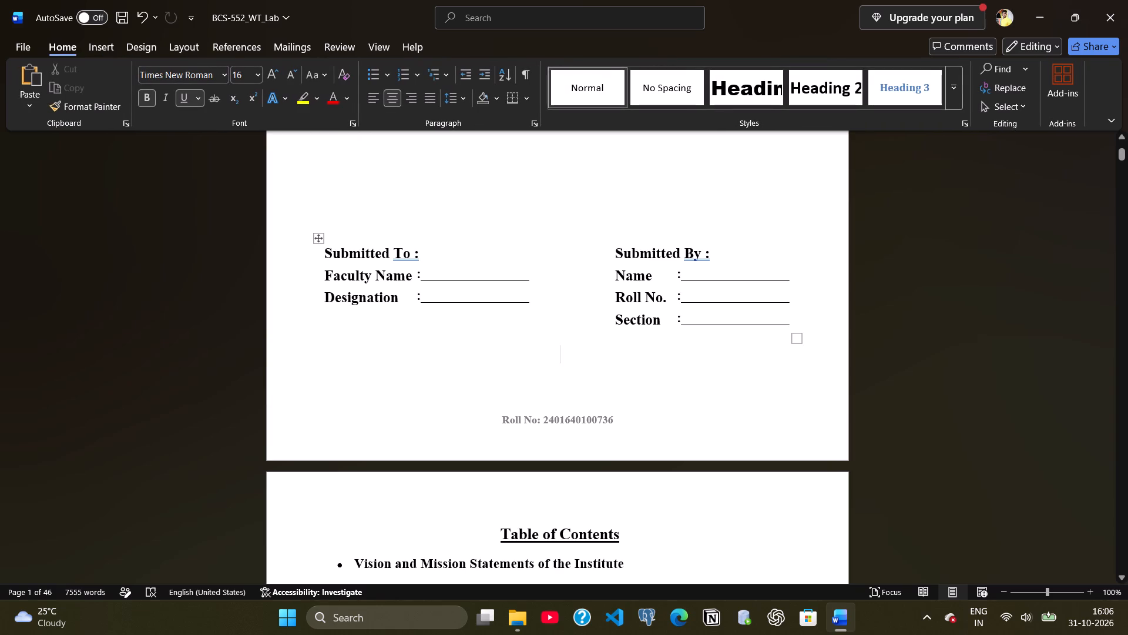
key("BackSpace")
key("BackSpace")
key("BackSpace")
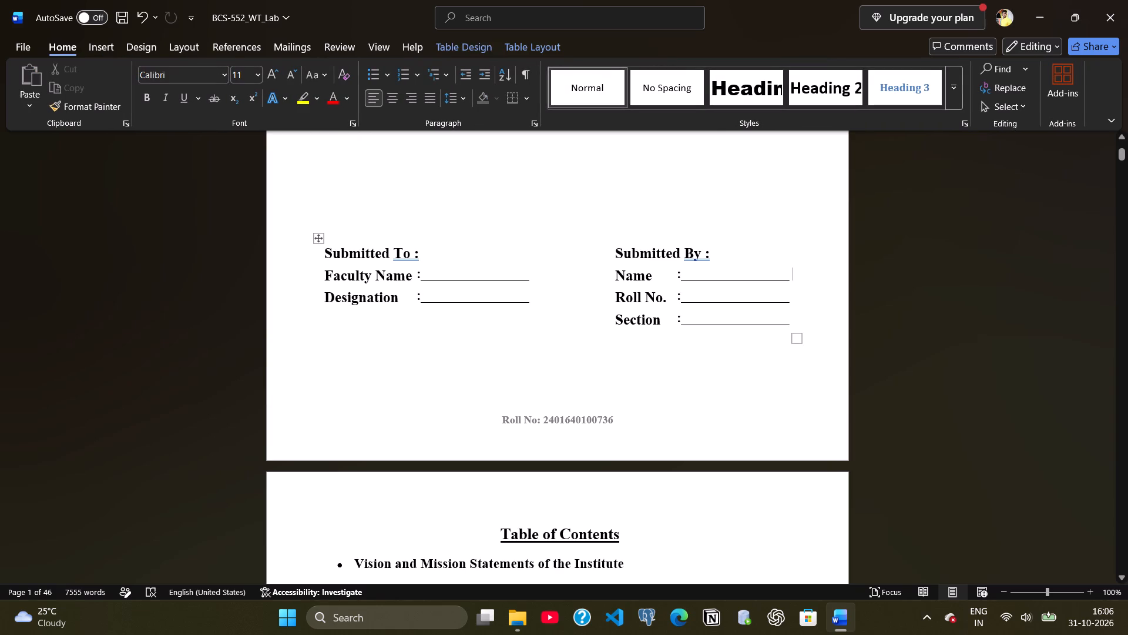
double_click(794, 275)
key("BackSpace")
key("BackSpace")
key("BackSpace")
double_click(788, 276)
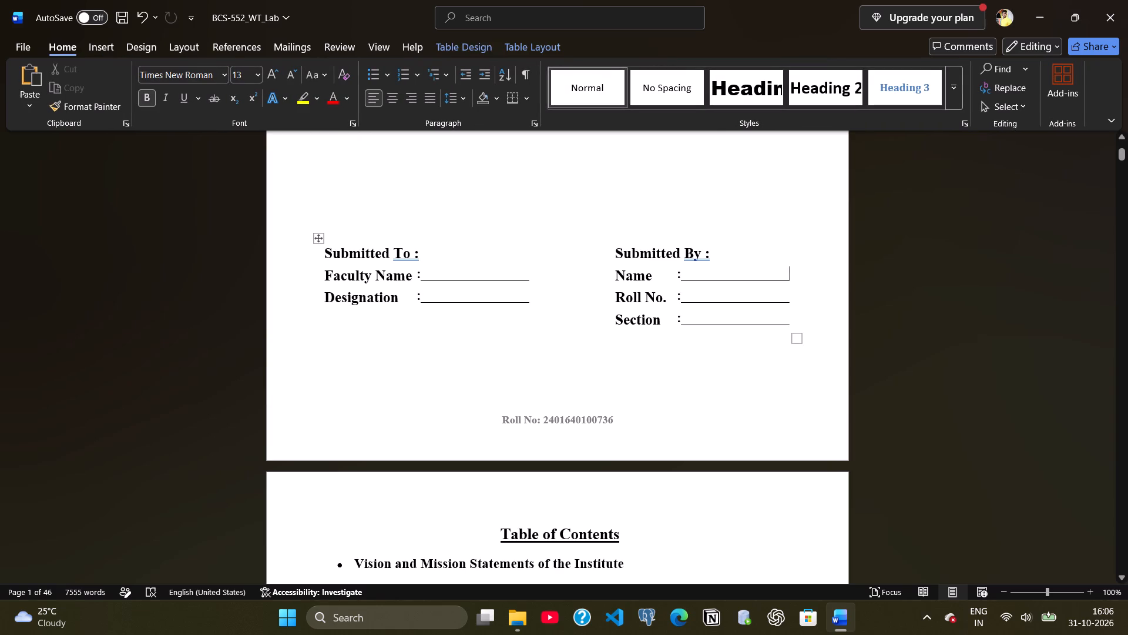
key("BackSpace")
key("BackSpace")
key("BackSpace")
key("BackSpace")
key("BackSpace")
key("BackSpace")
key("BackSpace")
key("BackSpace")
key("BackSpace")
key("BackSpace")
key("BackSpace")
key("BackSpace")
key("BackSpace")
key("BackSpace")
key("BackSpace")
key("BackSpace")
key("BackSpace")
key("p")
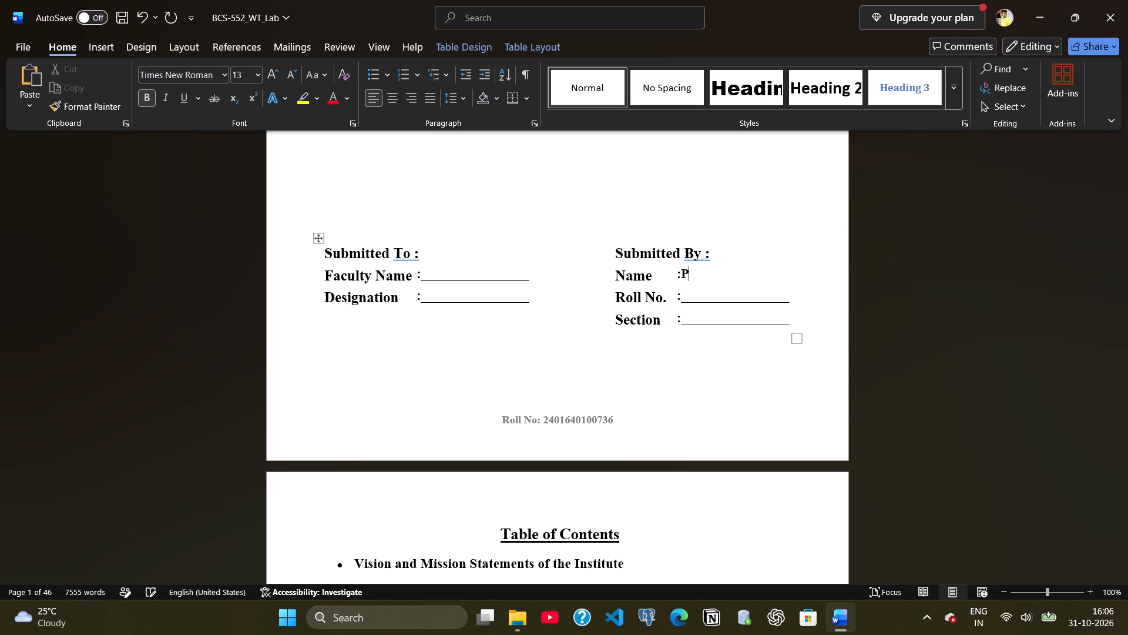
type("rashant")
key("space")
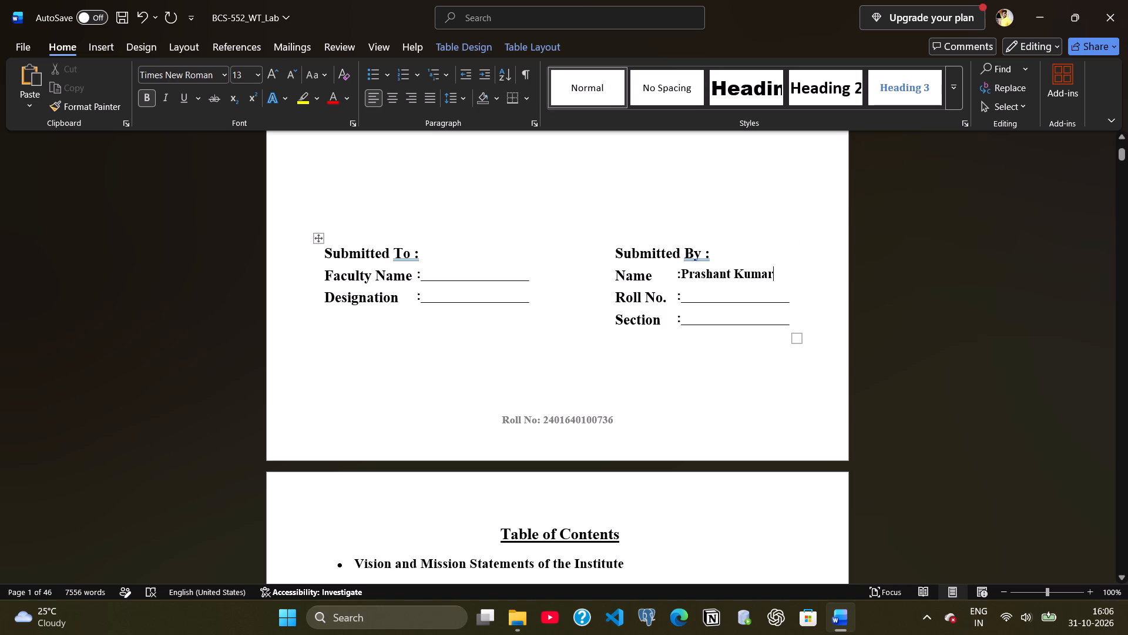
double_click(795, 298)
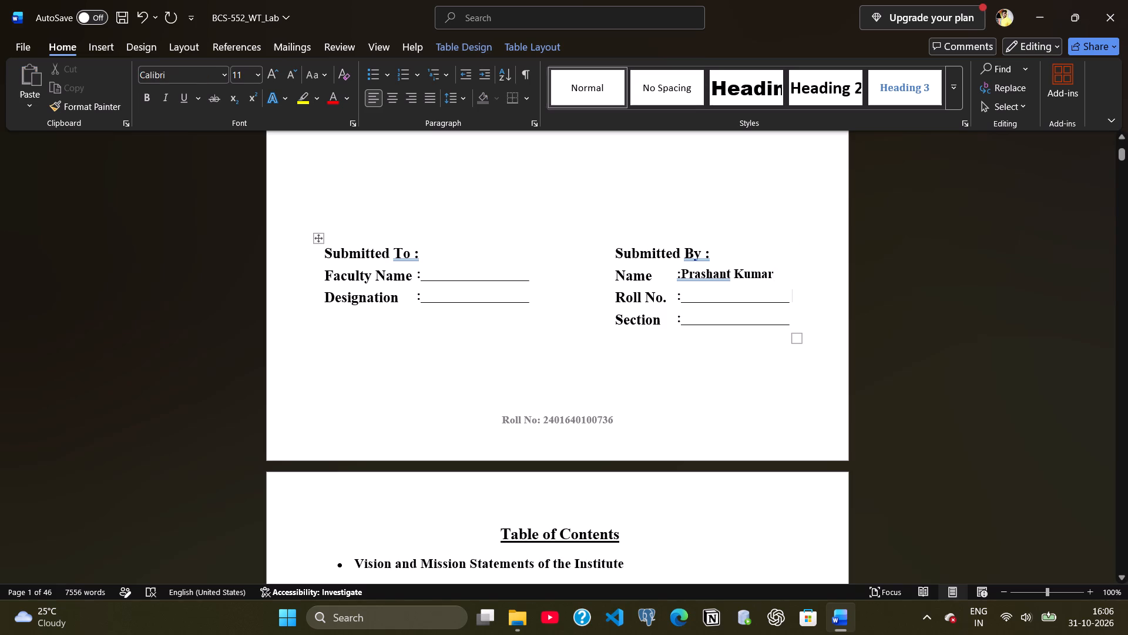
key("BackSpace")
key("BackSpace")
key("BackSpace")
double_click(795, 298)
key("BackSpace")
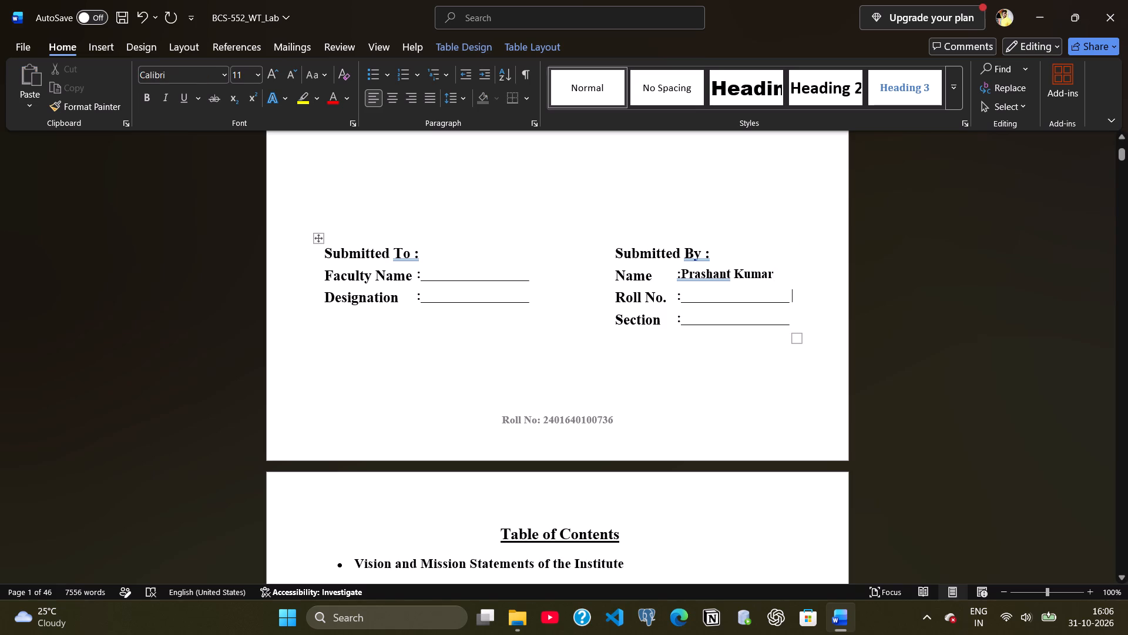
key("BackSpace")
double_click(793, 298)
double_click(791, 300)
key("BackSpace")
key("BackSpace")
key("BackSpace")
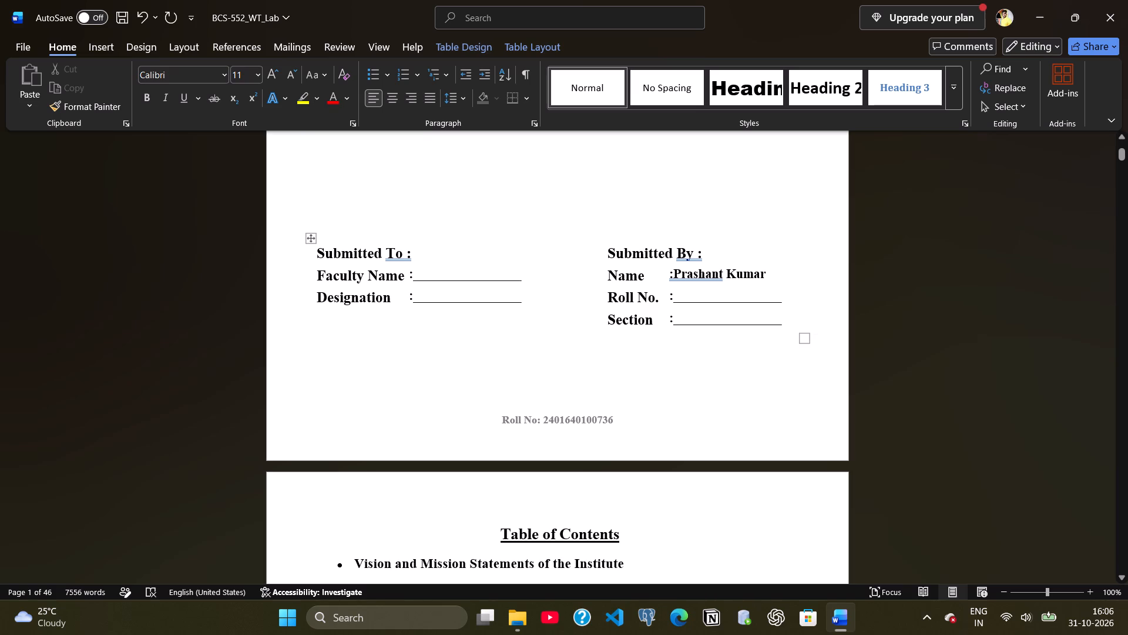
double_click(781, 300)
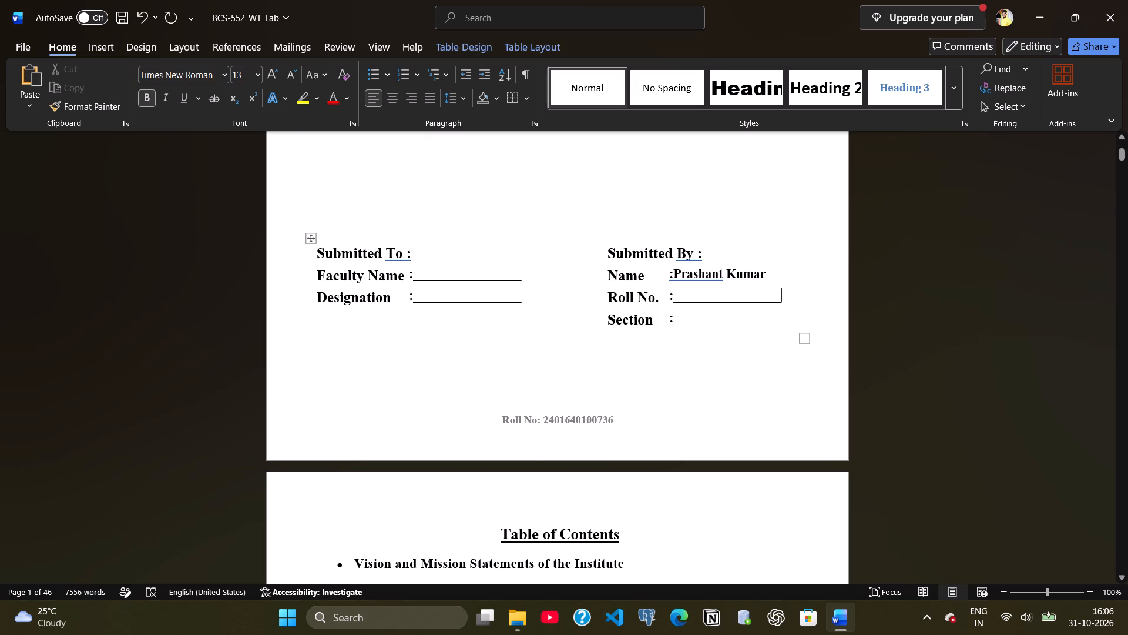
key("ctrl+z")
Replace the blank line beside Roll No. under Submitted By with the same student roll number as in the footer.
double_click(787, 298)
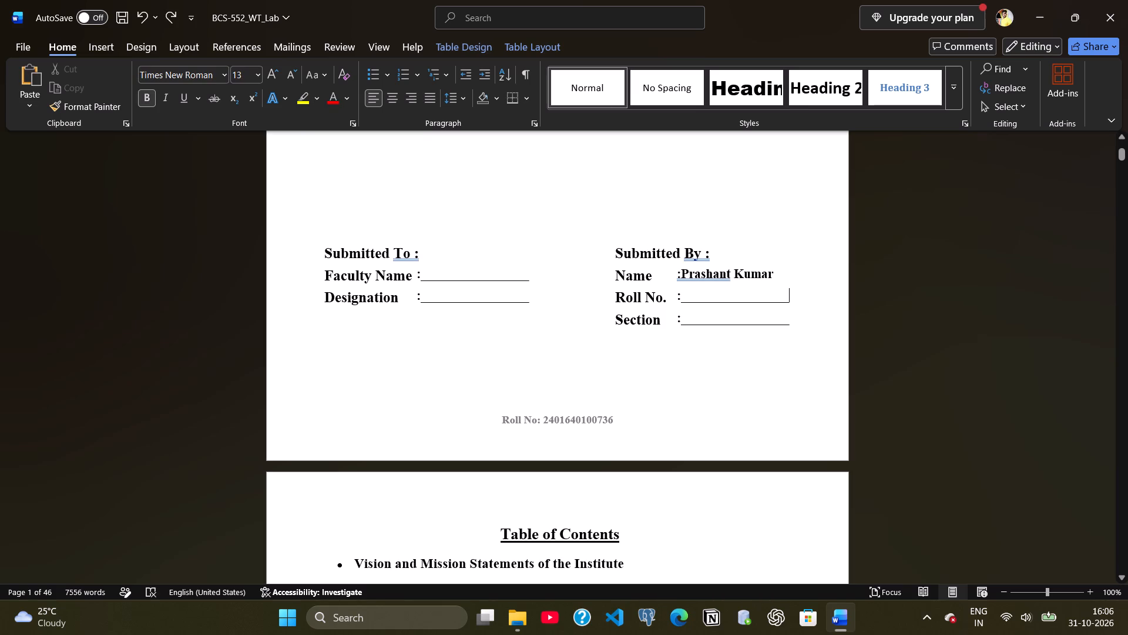
key("BackSpace")
key("BackSpace")
key("BackSpace")
key("BackSpace")
key("BackSpace")
key("BackSpace")
key("BackSpace")
key("BackSpace")
key("BackSpace")
key("BackSpace")
key("BackSpace")
key("BackSpace")
key("BackSpace")
key("BackSpace")
key("BackSpace")
key("BackSpace")
key("BackSpace")
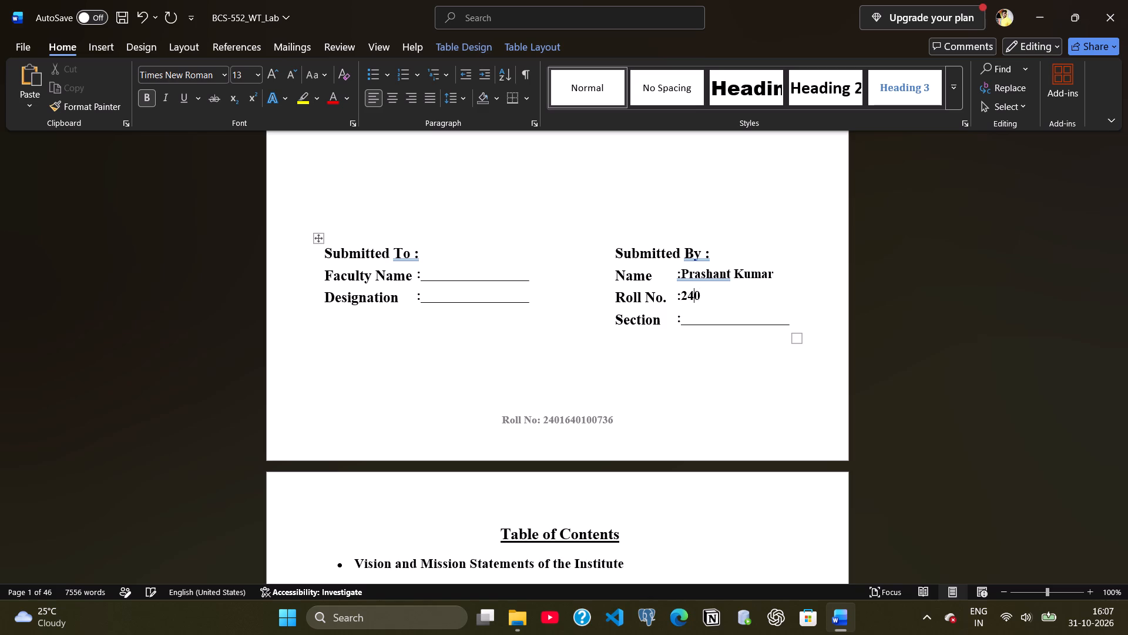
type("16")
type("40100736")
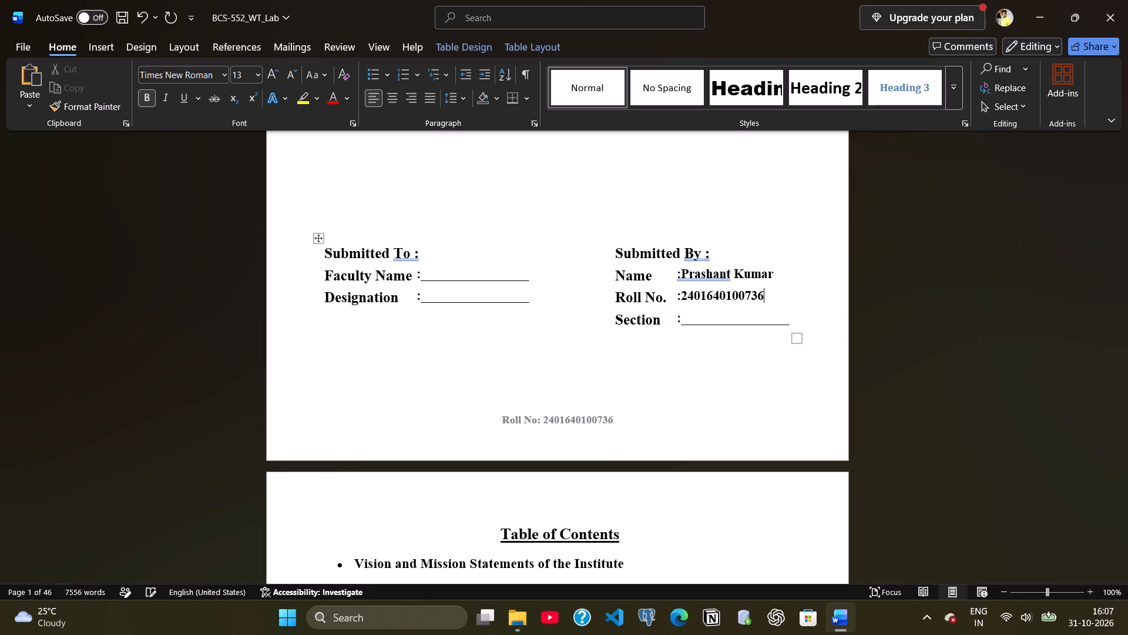
Replace the blank line after Section under Submitted By with CS-3F.
double_click(794, 325)
key("BackSpace")
key("BackSpace")
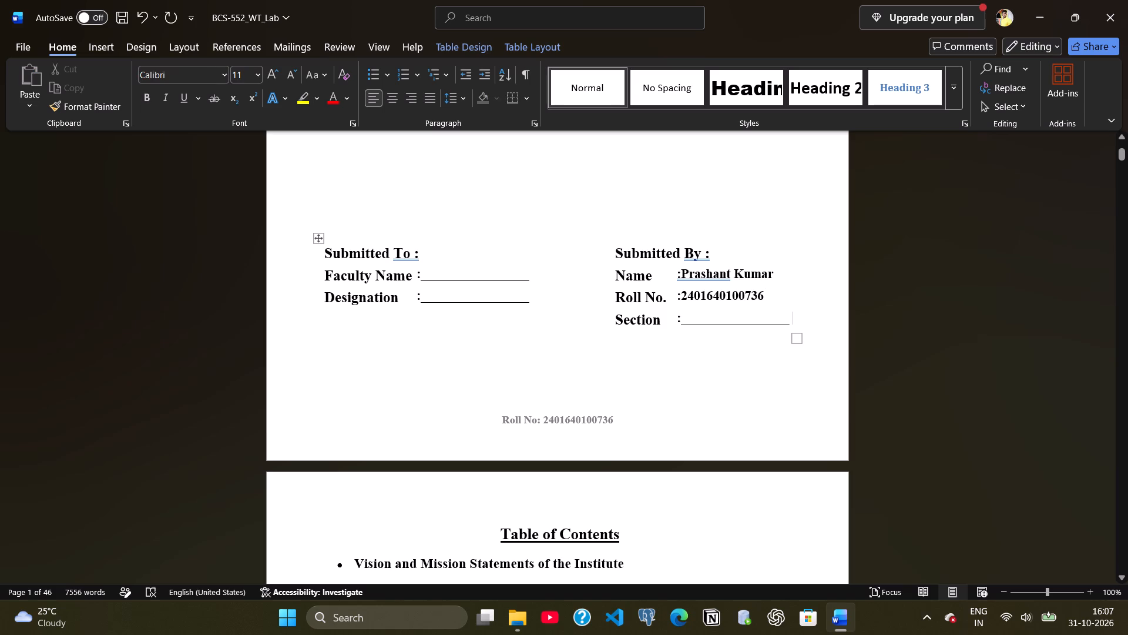
left_click(757, 322)
left_click(785, 321)
key("BackSpace")
key("BackSpace")
key("BackSpace")
key("BackSpace")
key("BackSpace")
key("BackSpace")
key("BackSpace")
key("BackSpace")
key("BackSpace")
key("BackSpace")
key("BackSpace")
key("BackSpace")
key("BackSpace")
key("BackSpace")
key("BackSpace")
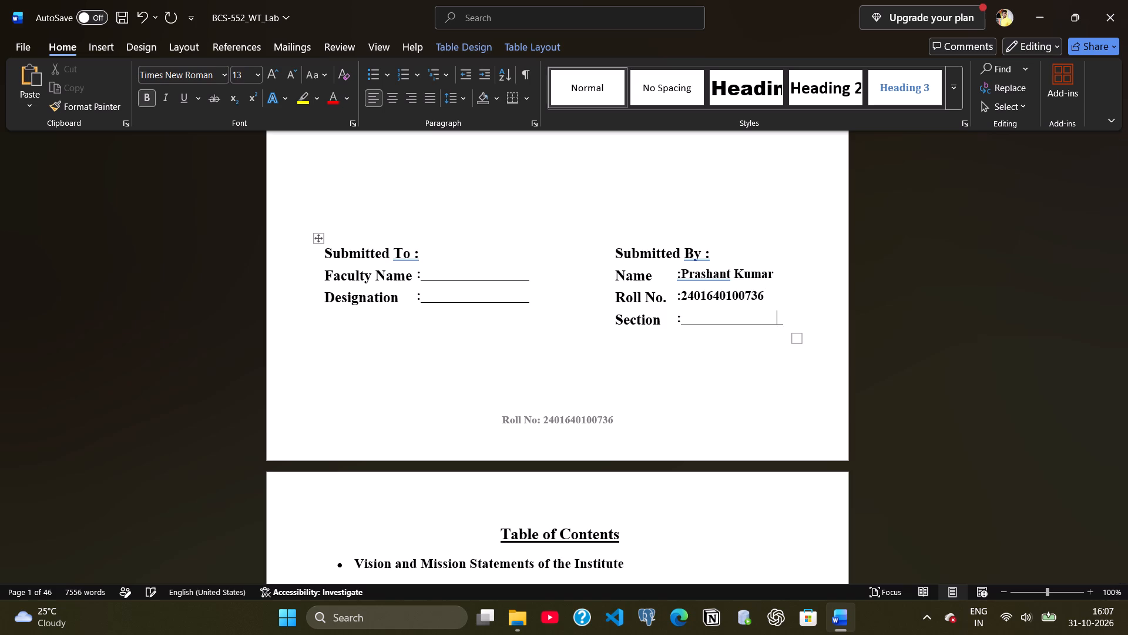
key("Right")
key("BackSpace")
key("BackSpace")
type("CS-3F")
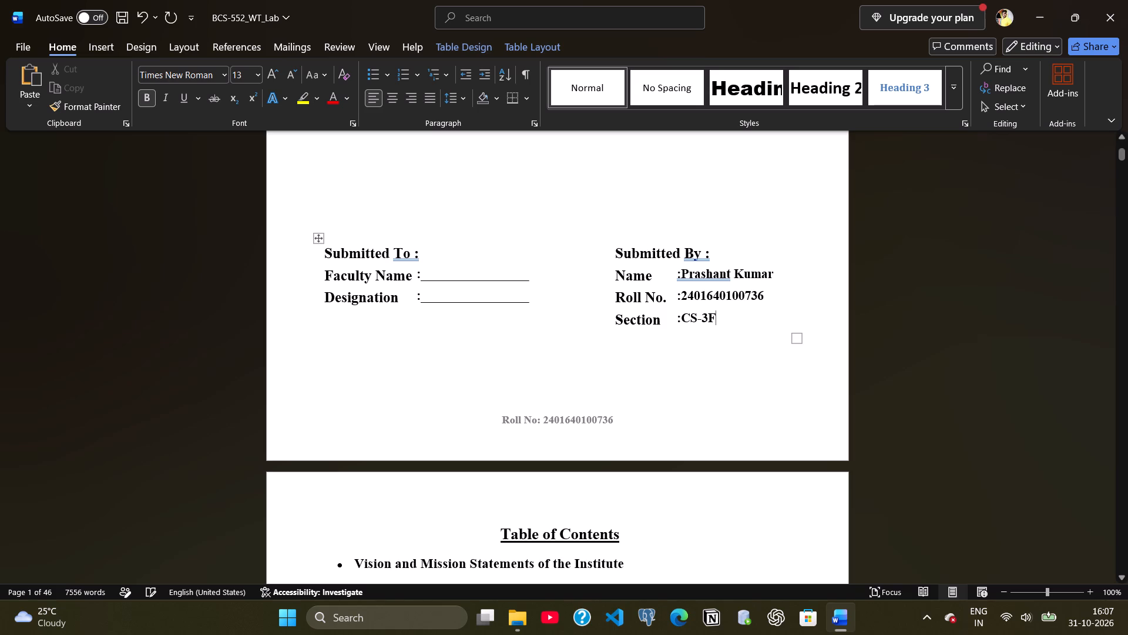
Underline the CS-3F section entry on the cover page.
left_click_drag(717, 315, 682, 319)
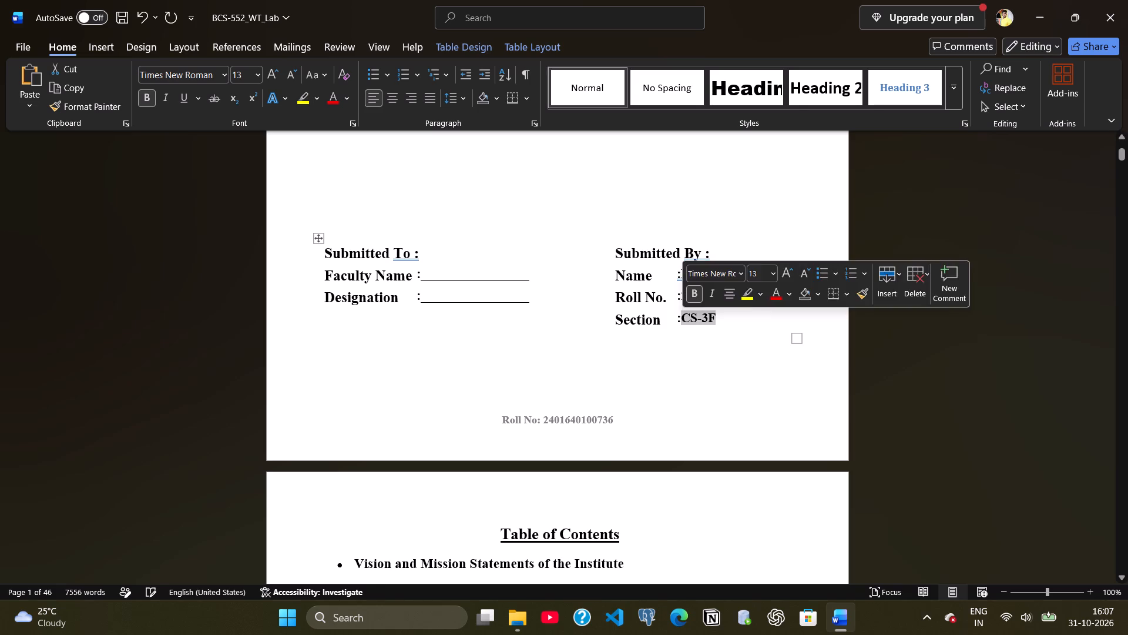
left_click(189, 98)
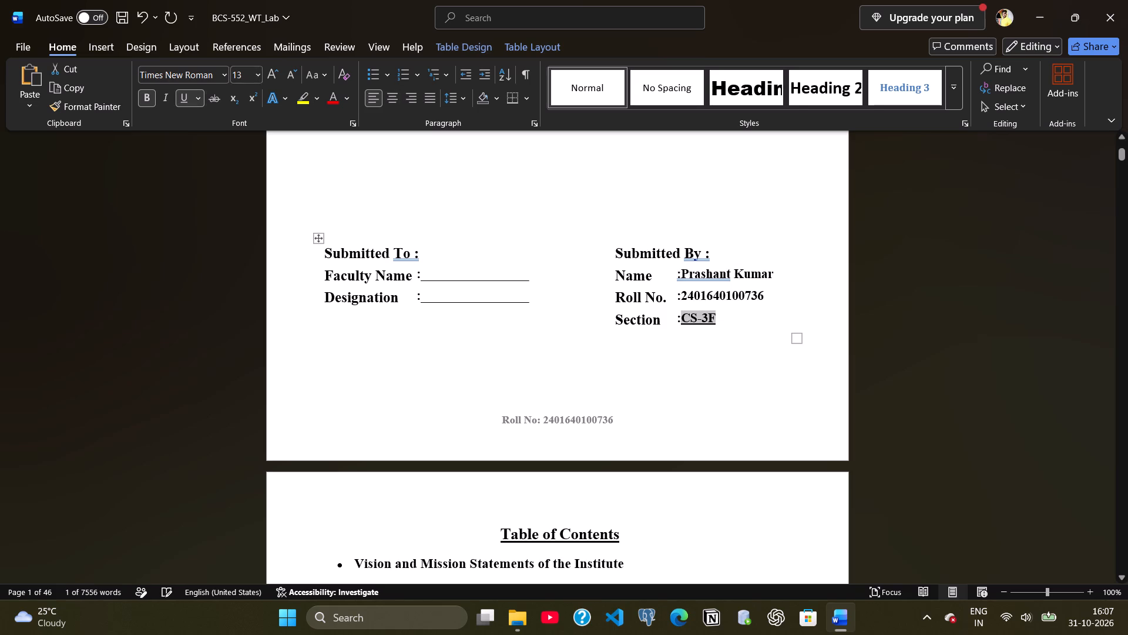
Underline the roll number and the student's name entries under Submitted By on the cover page.
left_click_drag(767, 294, 677, 292)
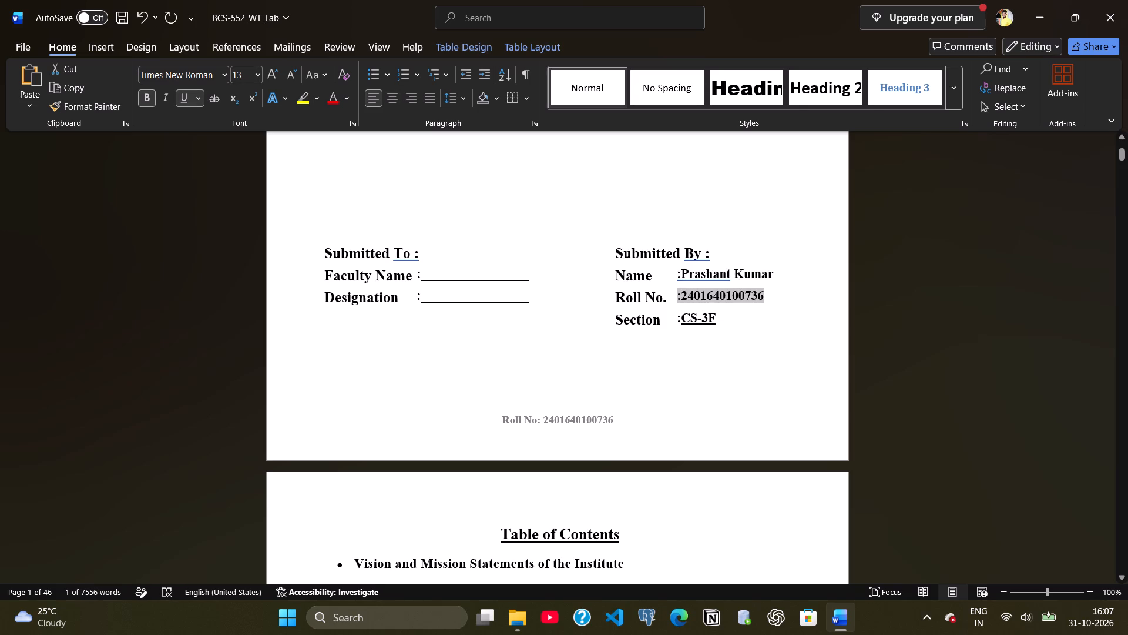
left_click_drag(677, 292, 680, 292)
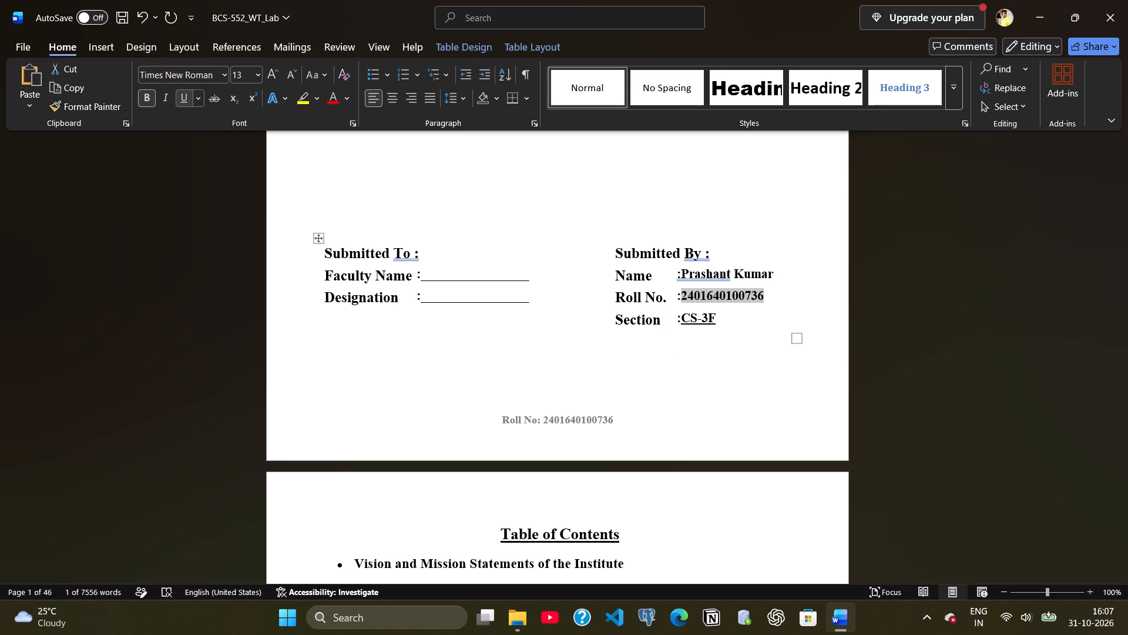
left_click(183, 93)
left_click_drag(773, 269, 724, 277)
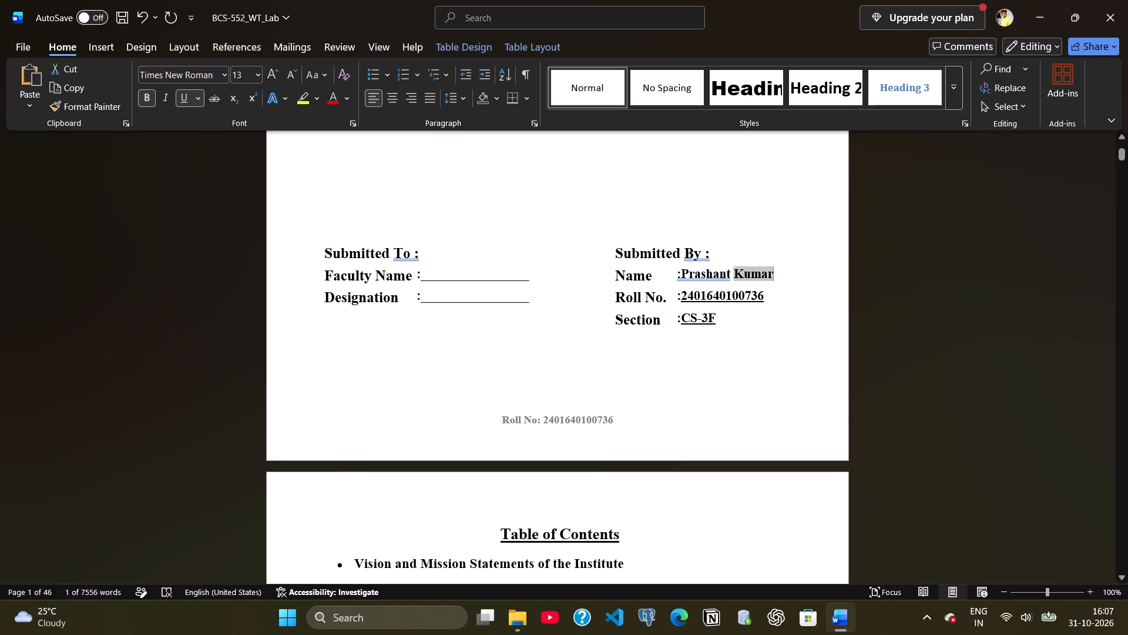
left_click_drag(724, 277, 694, 275)
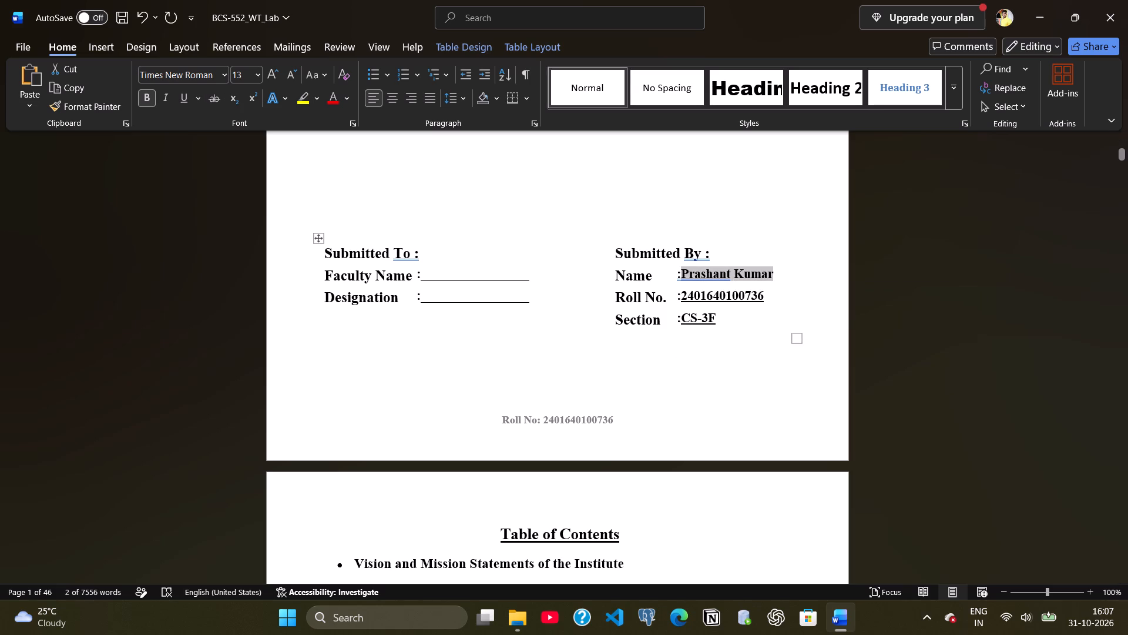
left_click(182, 91)
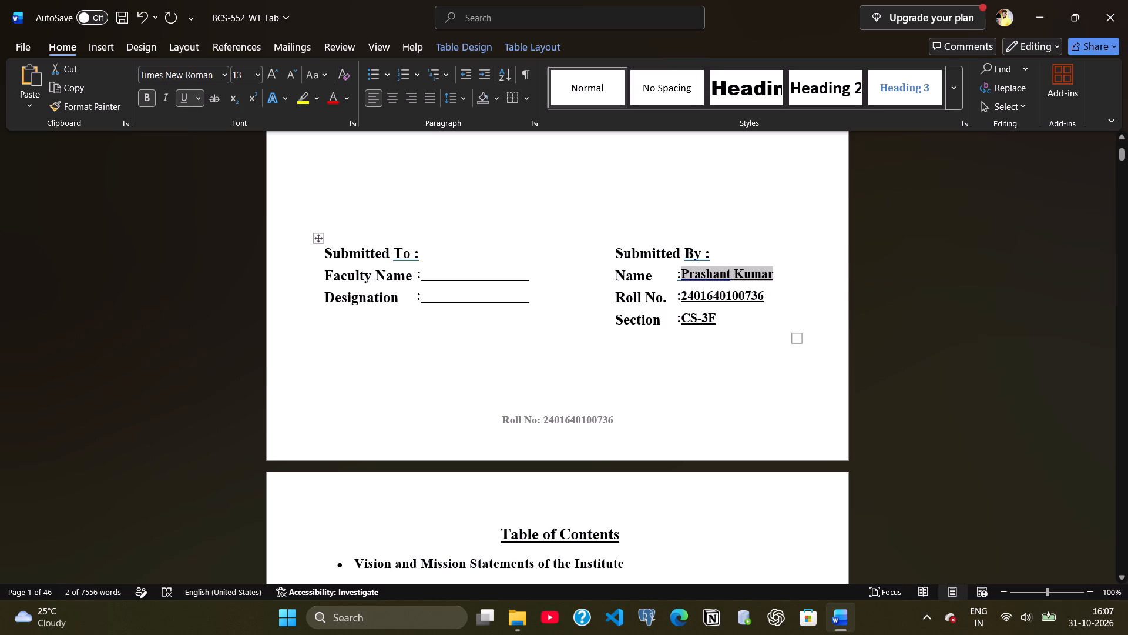
Delete the blank line after Faculty Name under Submitted To on the cover page.
left_click(531, 282)
key("BackSpace")
key("BackSpace")
key("BackSpace")
key("BackSpace")
key("BackSpace")
key("BackSpace")
key("BackSpace")
key("BackSpace")
key("BackSpace")
key("BackSpace")
key("BackSpace")
key("BackSpace")
key("BackSpace")
key("BackSpace")
key("BackSpace")
key("BackSpace")
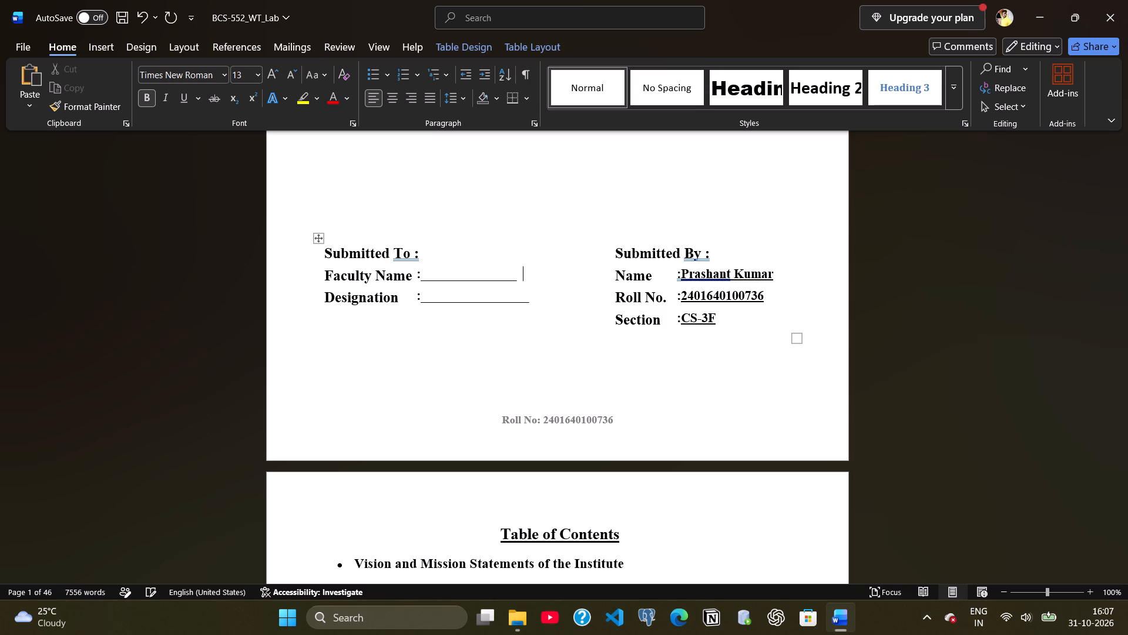
key("BackSpace")
Enter the faculty member's name, with the title Mr., after Faculty Name under Submitted To on the cover page.
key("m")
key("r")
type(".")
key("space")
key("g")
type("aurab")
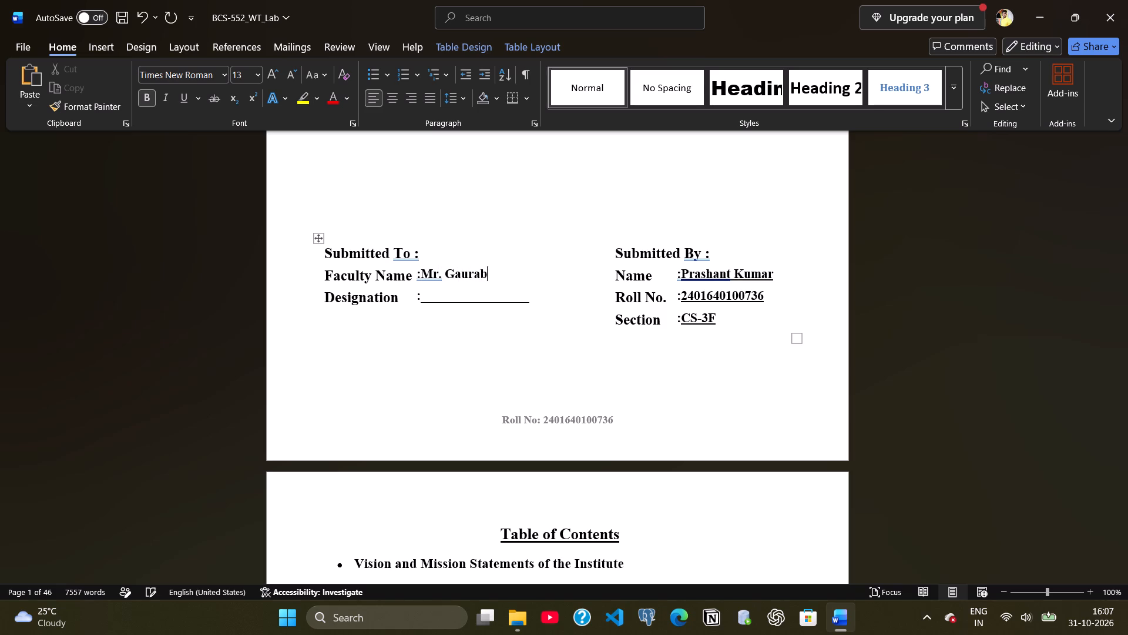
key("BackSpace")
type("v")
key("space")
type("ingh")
Underline the faculty member's name entry under Submitted To on the cover page.
left_click_drag(522, 274, 523, 274)
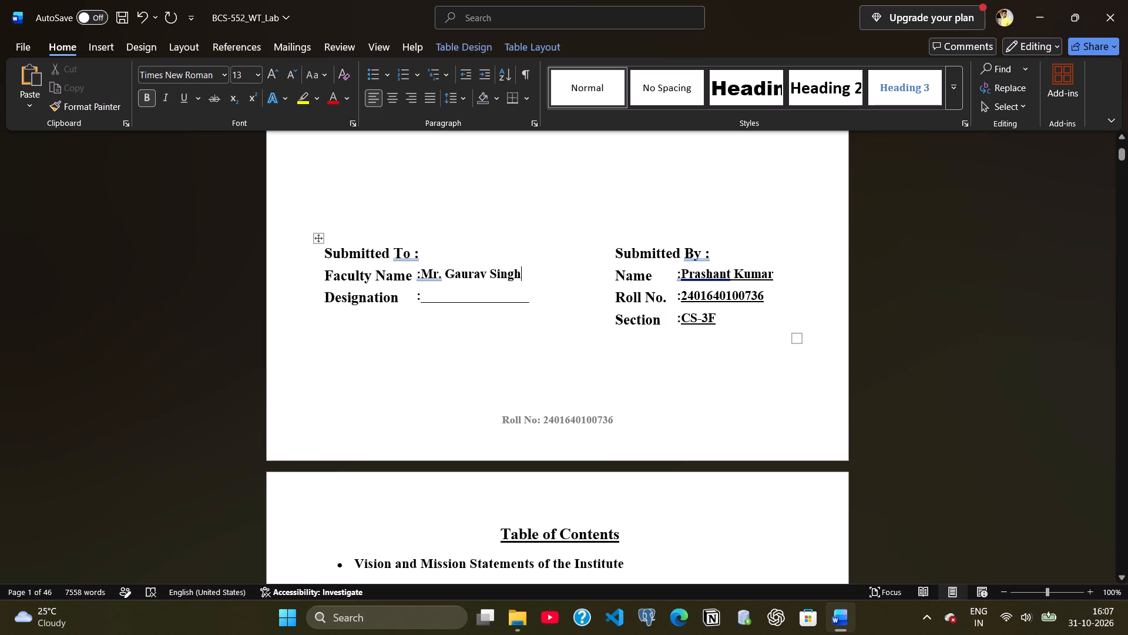
left_click_drag(523, 274, 423, 274)
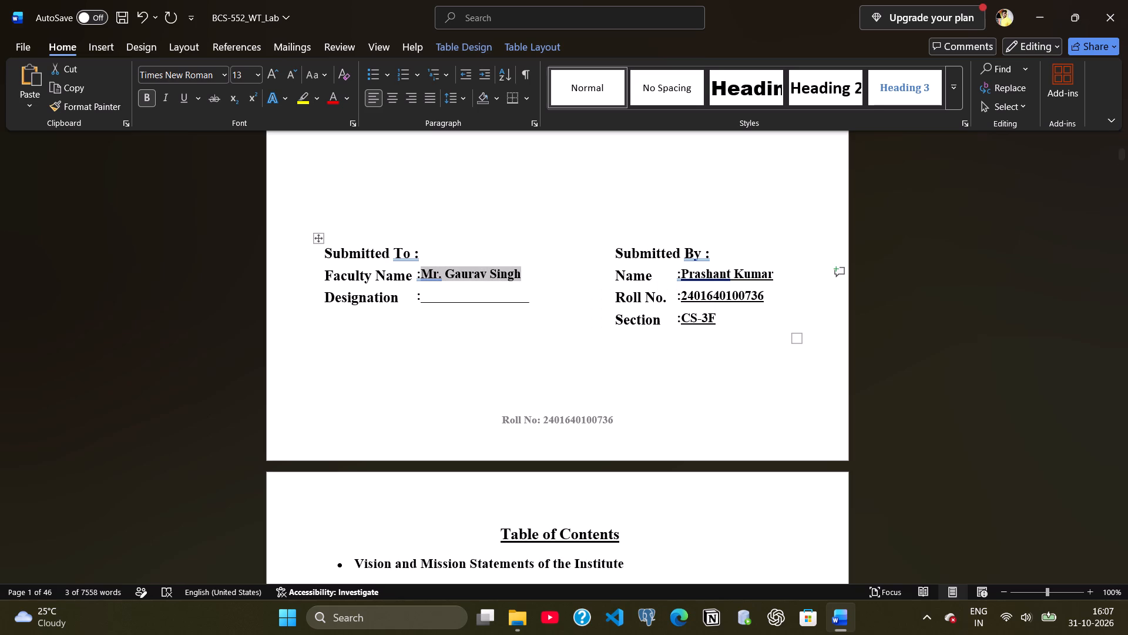
left_click(182, 95)
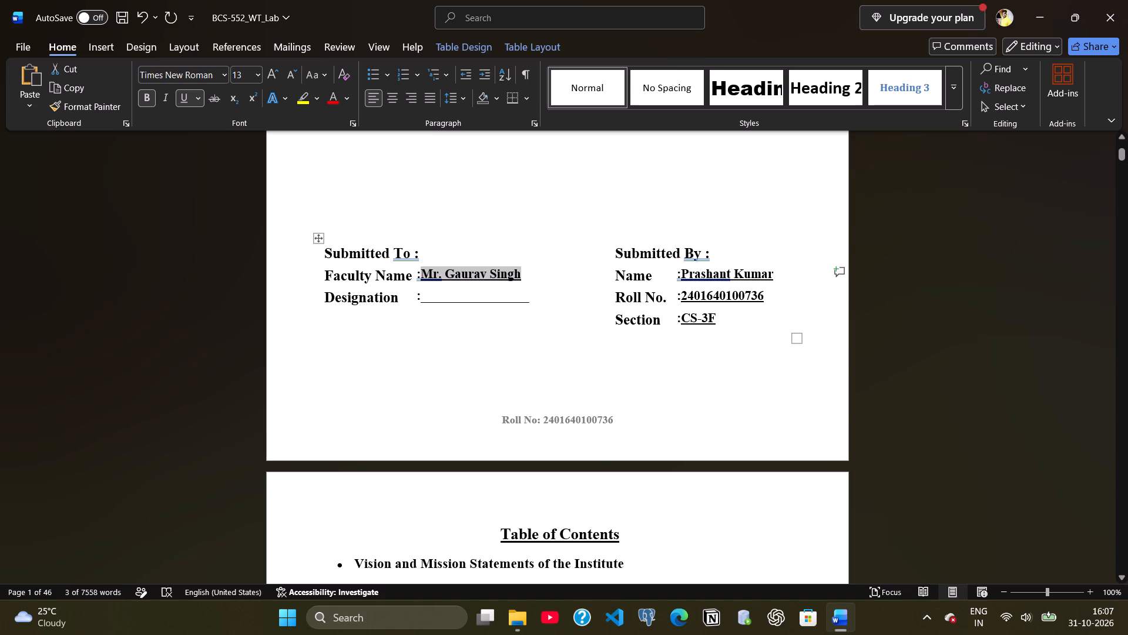
Replace the blank line after Designation under Submitted To with the faculty designation, starting with Assistant.
left_click(526, 296)
key("BackSpace")
key("BackSpace")
key("BackSpace")
key("BackSpace")
key("BackSpace")
key("BackSpace")
key("BackSpace")
key("BackSpace")
key("BackSpace")
key("BackSpace")
key("BackSpace")
key("BackSpace")
key("BackSpace")
key("BackSpace")
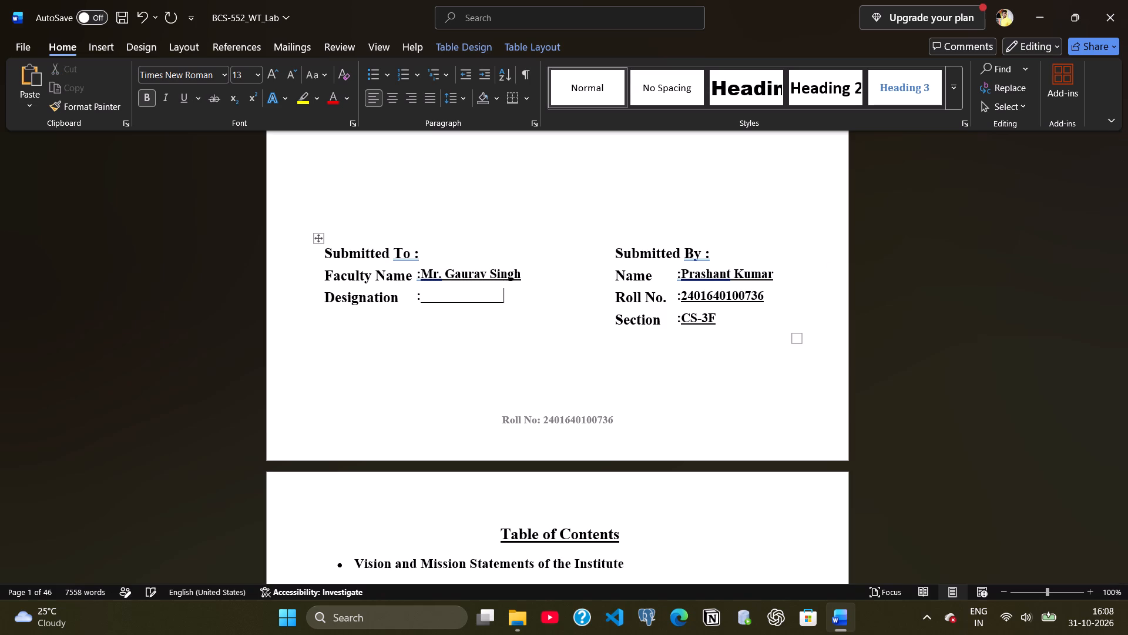
key("BackSpace")
key("BackSpace")
key("BackSpace")
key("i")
Complete the Designation entry under Submitted To as Assistant Professor and underline it.
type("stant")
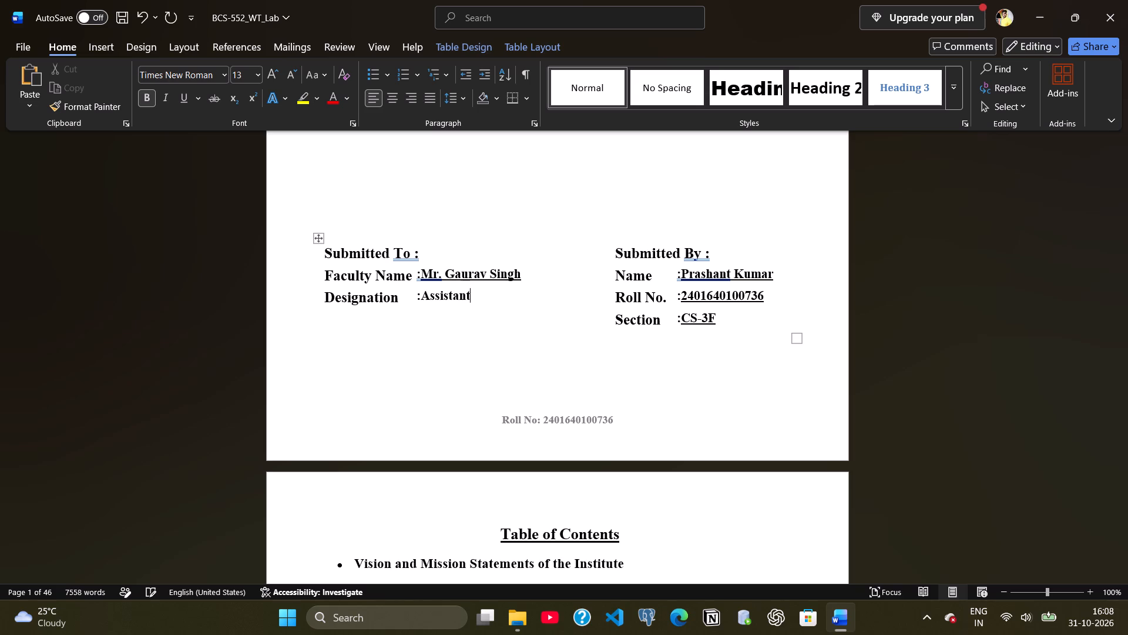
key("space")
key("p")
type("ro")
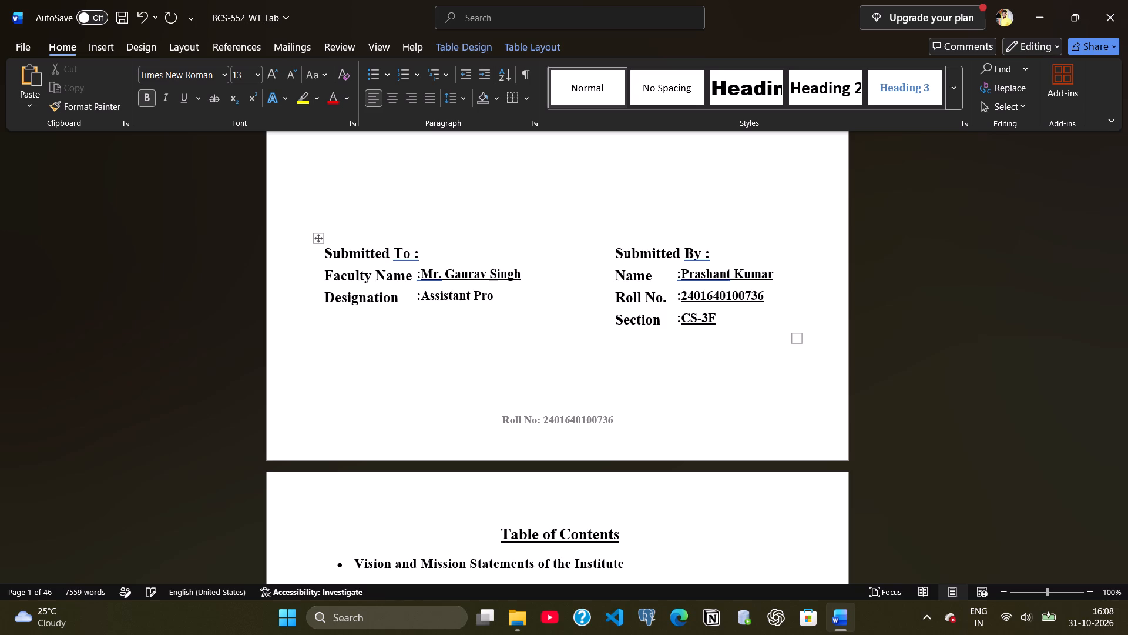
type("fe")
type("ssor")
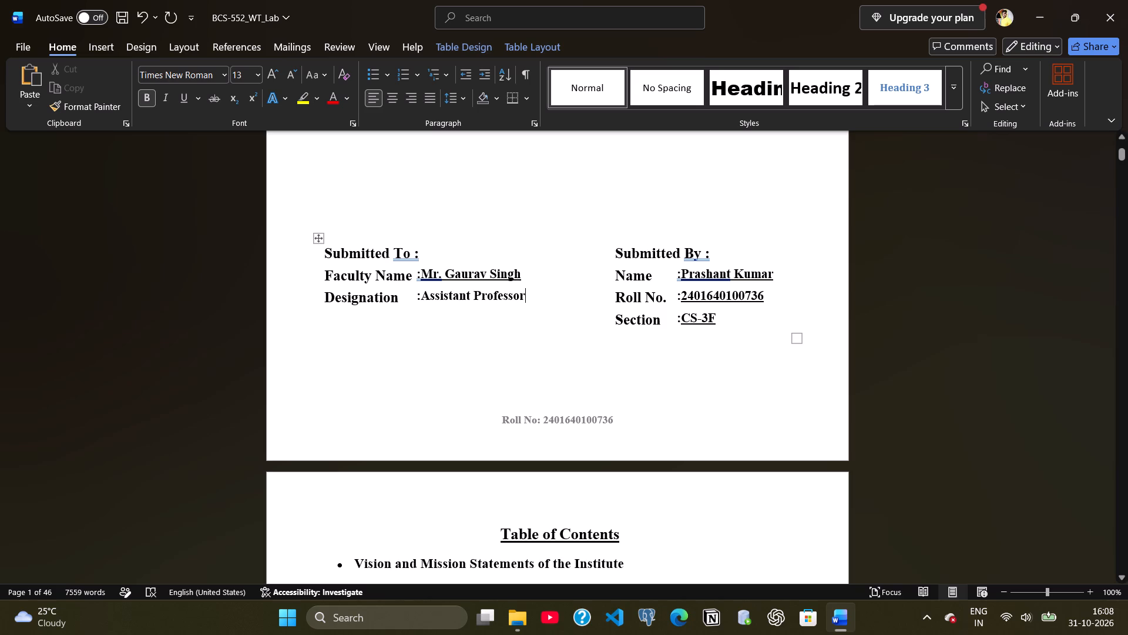
left_click_drag(531, 293, 434, 299)
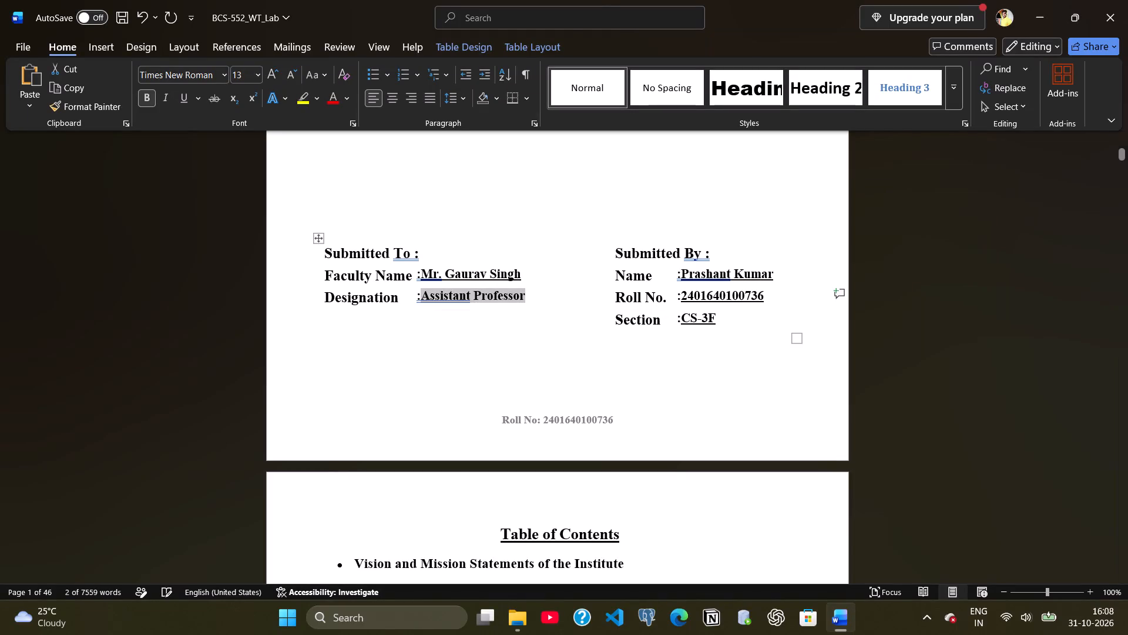
left_click(184, 98)
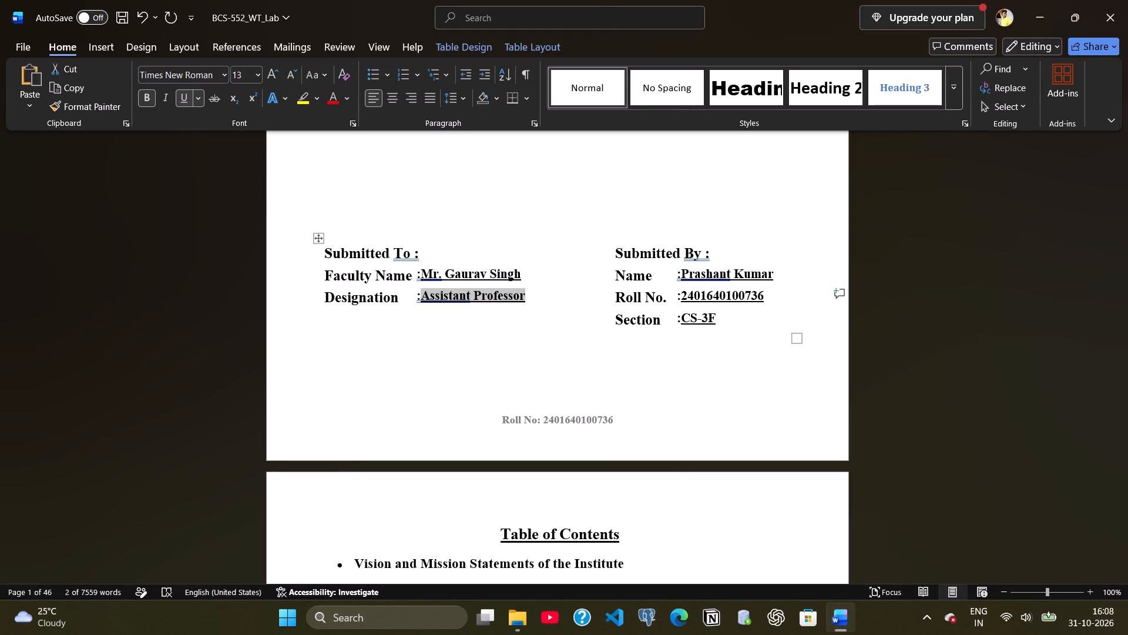
left_click(286, 294)
left_click(454, 414)
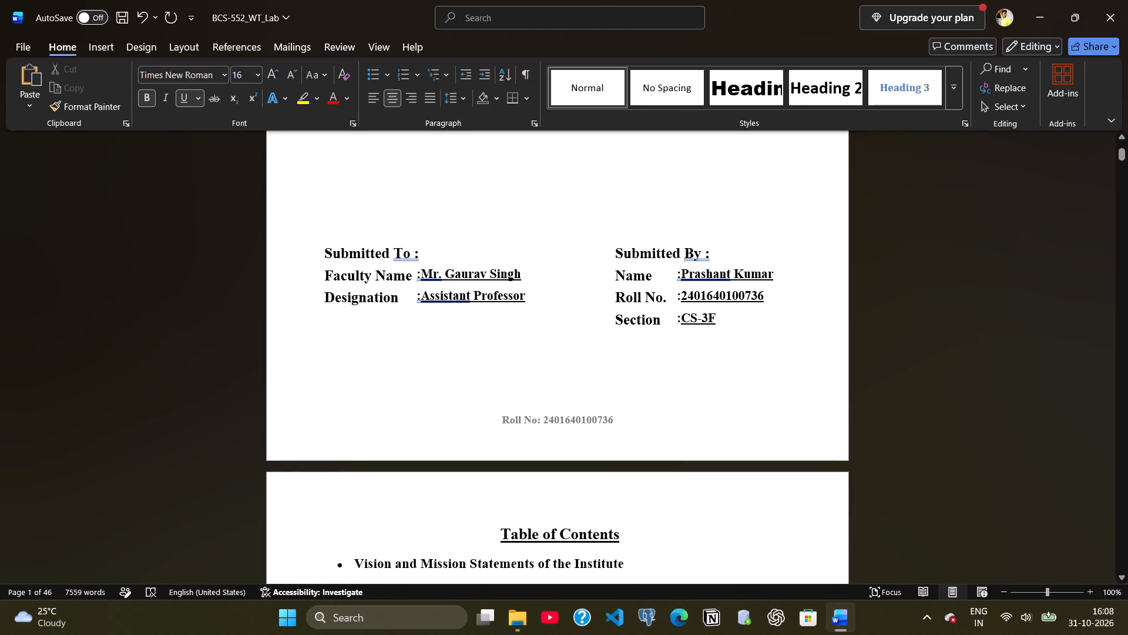
Look through the document's pages, checking the roll number footers, the index and the completed cover page details.
scroll(454, 414, "down", 11)
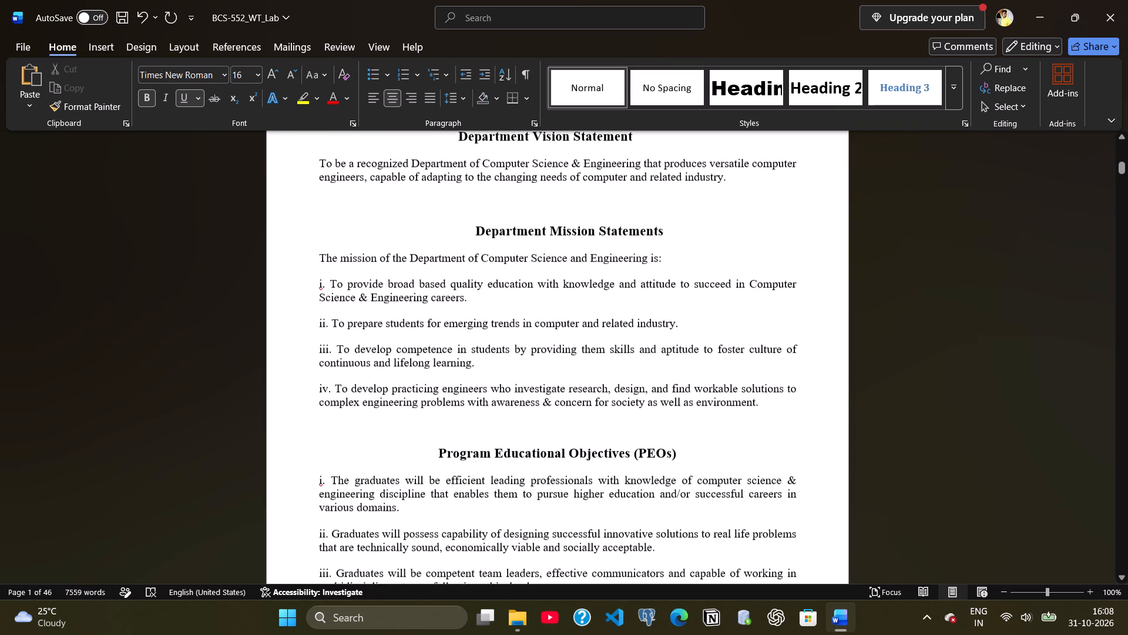
scroll(454, 414, "up", 5)
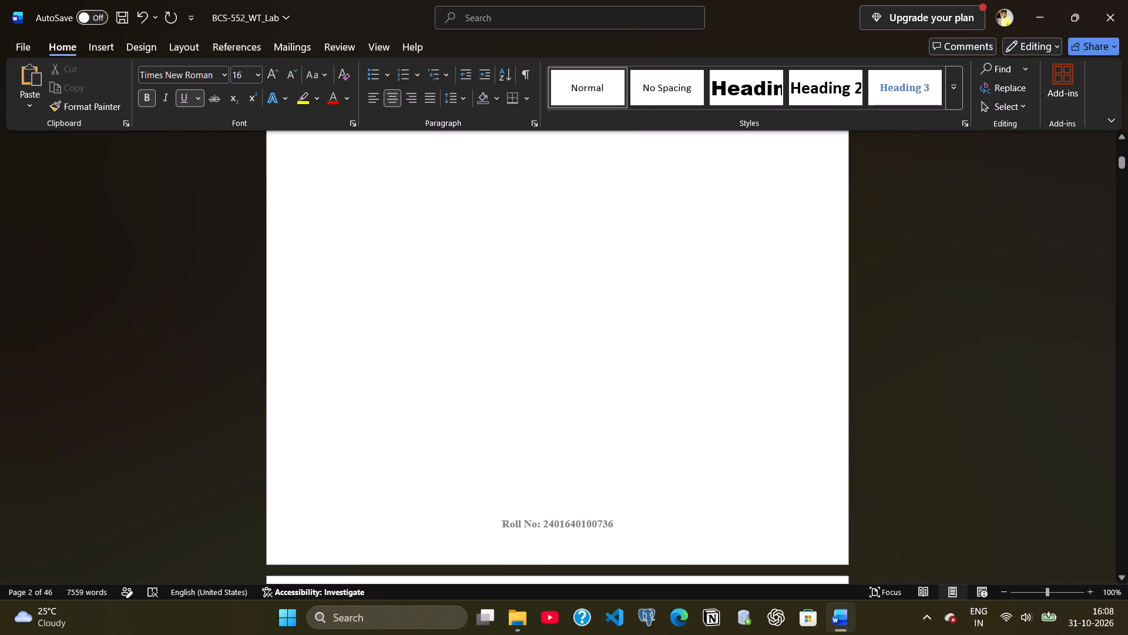
scroll(610, 520, "down", 11)
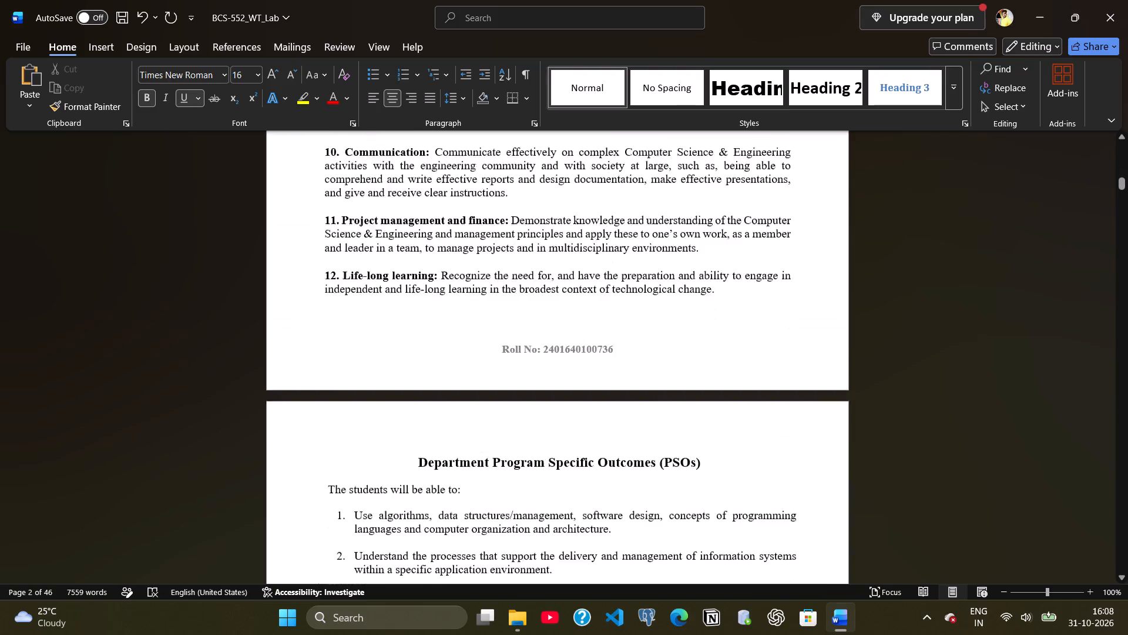
scroll(610, 520, "down", 13)
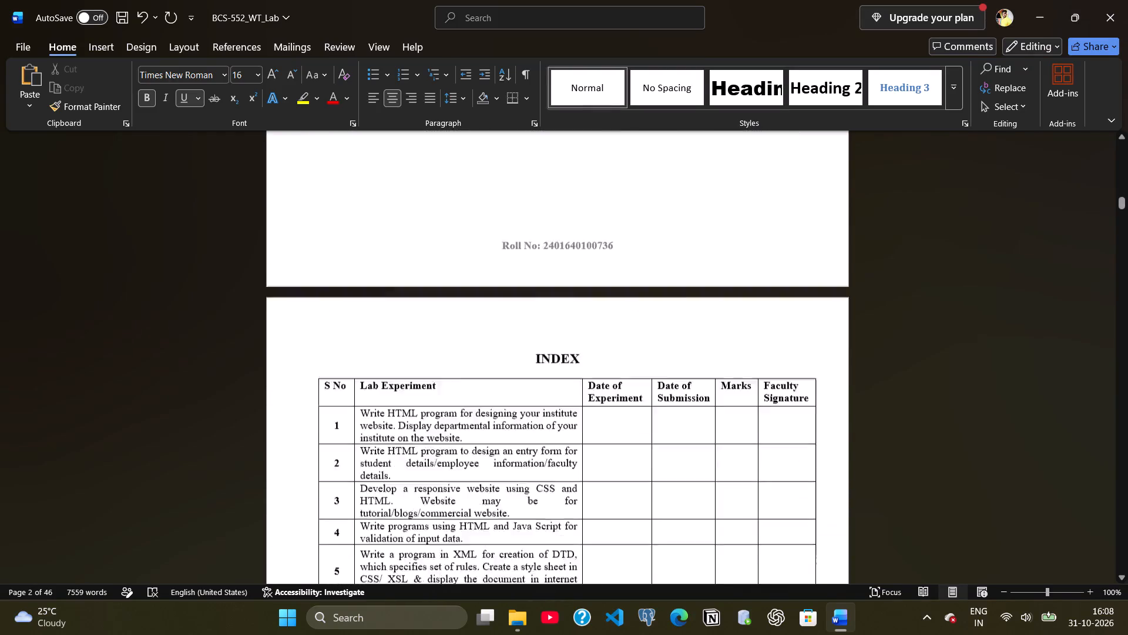
scroll(610, 520, "down", 16)
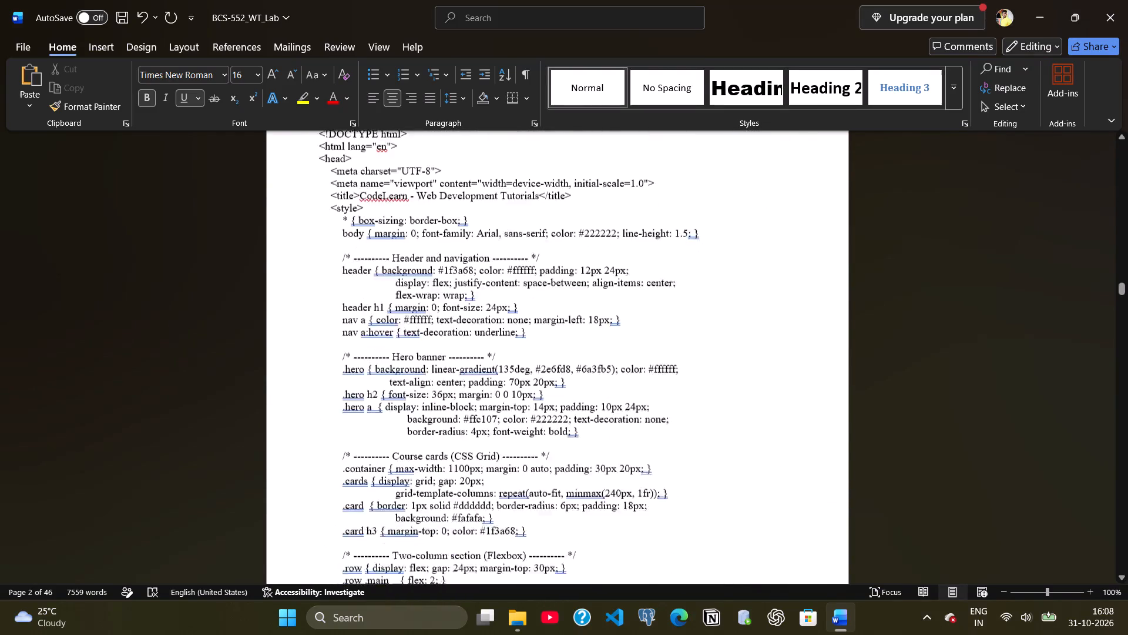
scroll(610, 520, "down", 10)
scroll(610, 520, "up", 17)
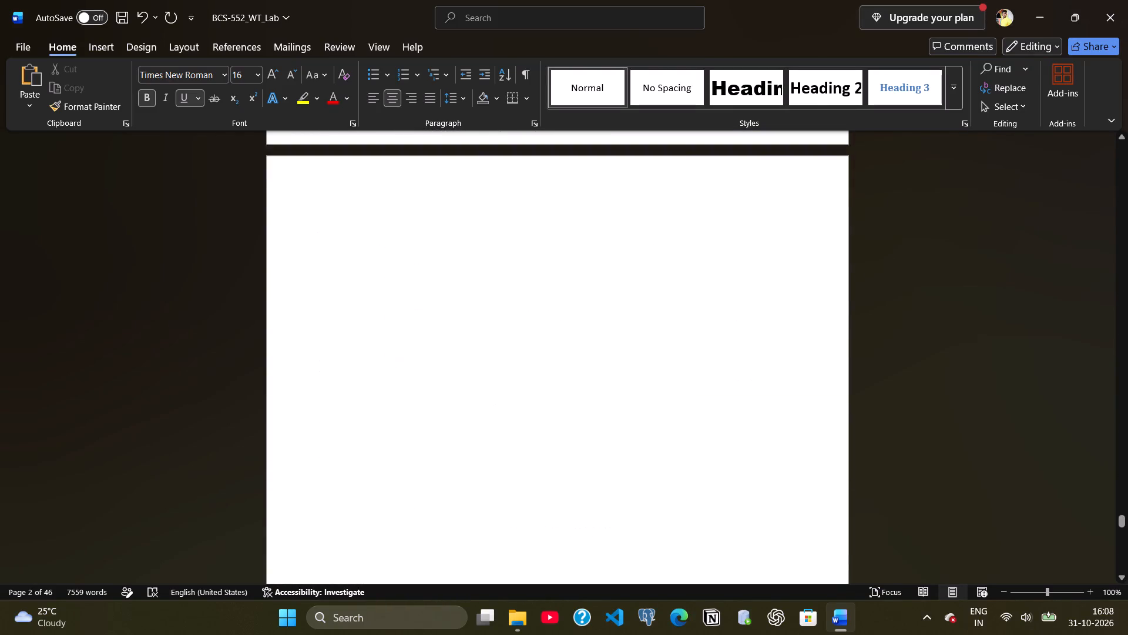
scroll(610, 520, "up", 20)
scroll(610, 520, "up", 3)
scroll(610, 520, "down", 2)
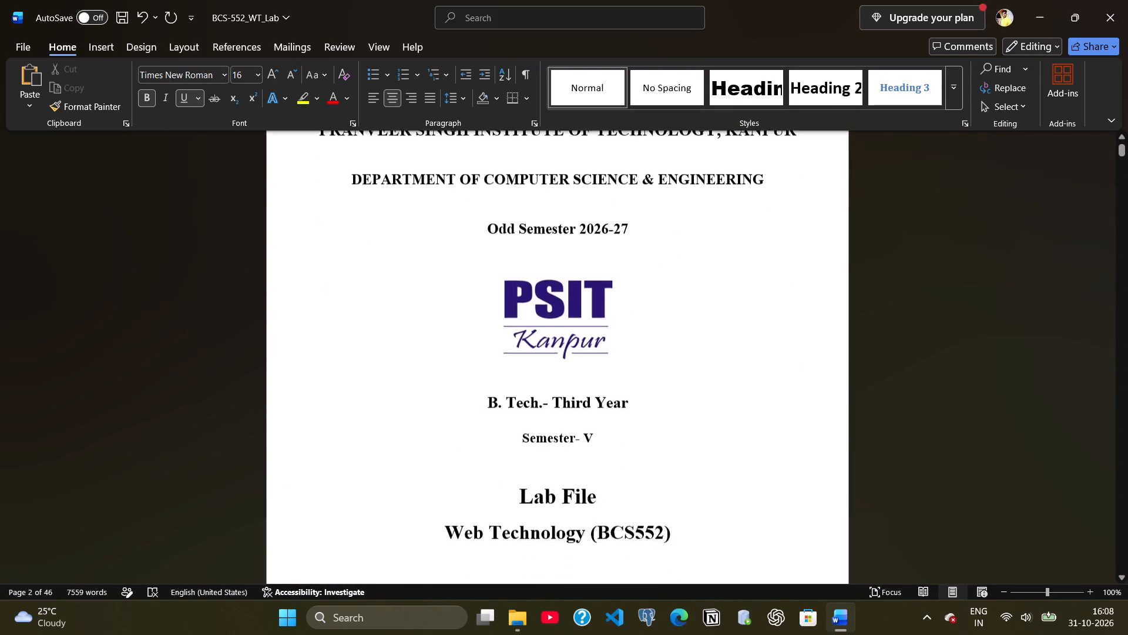
scroll(610, 520, "down", 2)
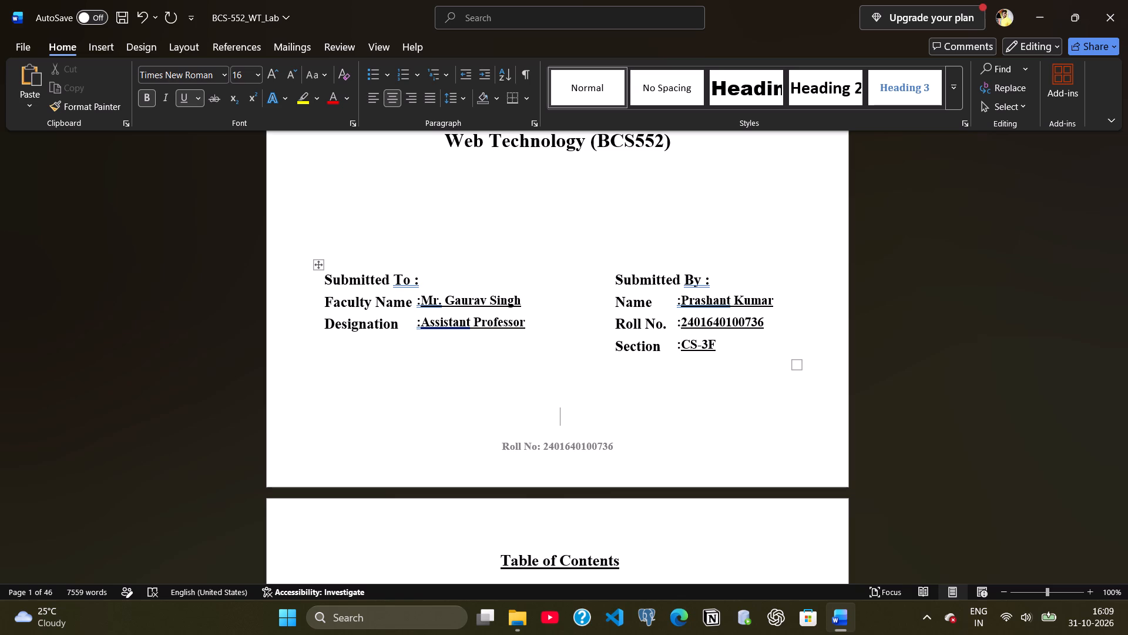
right_click(610, 520)
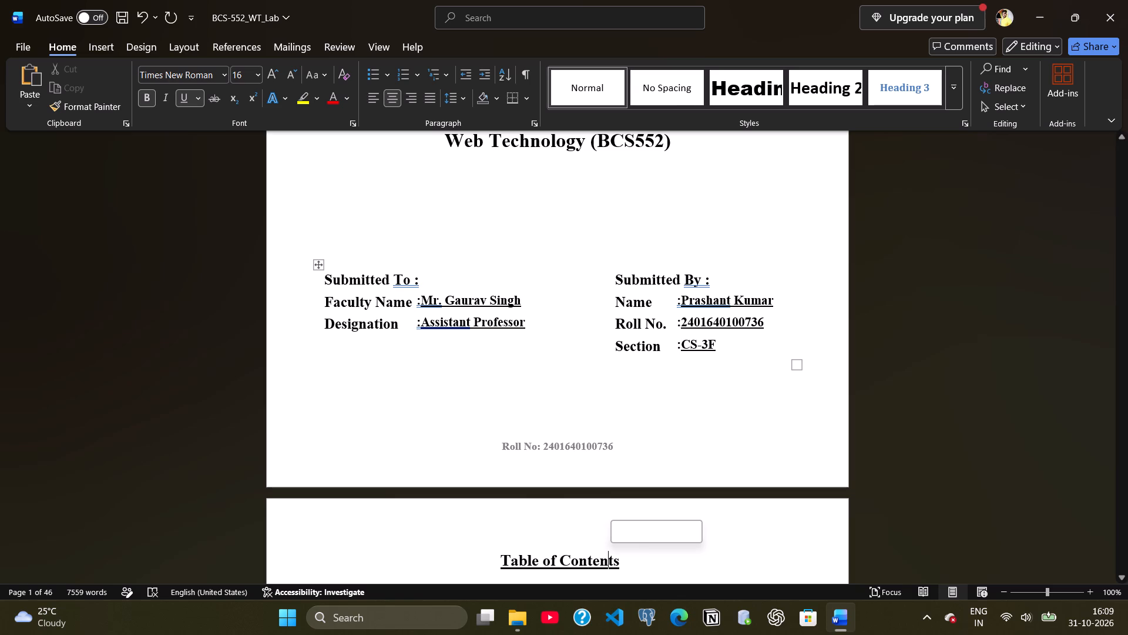
Check the print preview and print the whole document with Microsoft Print to PDF, saving it in Downloads as webbb.
left_click(26, 47)
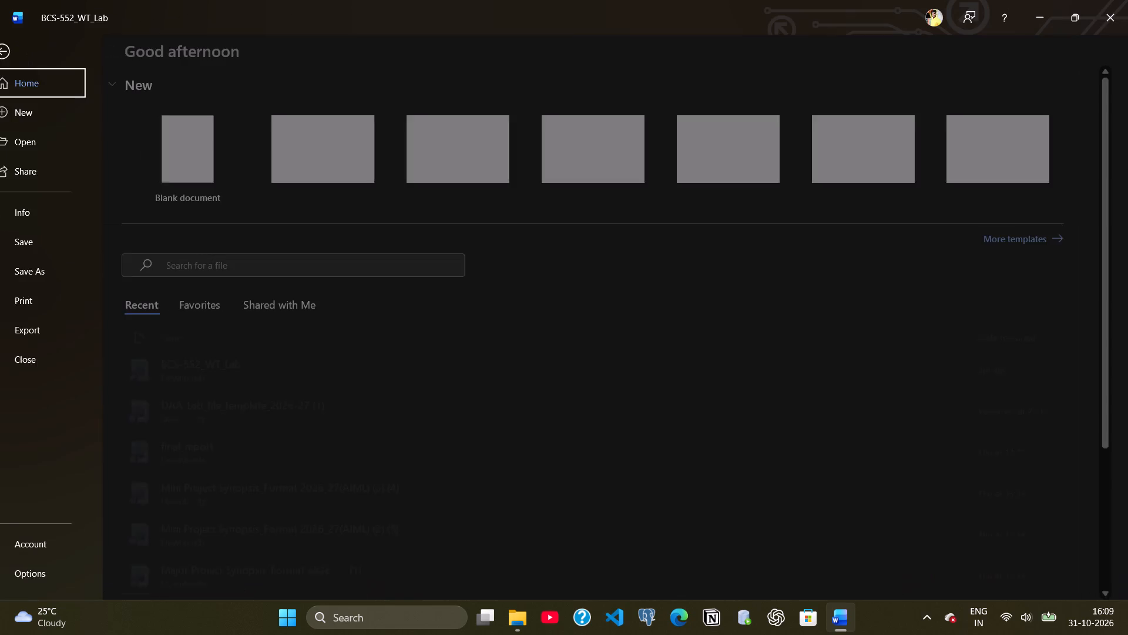
left_click(38, 296)
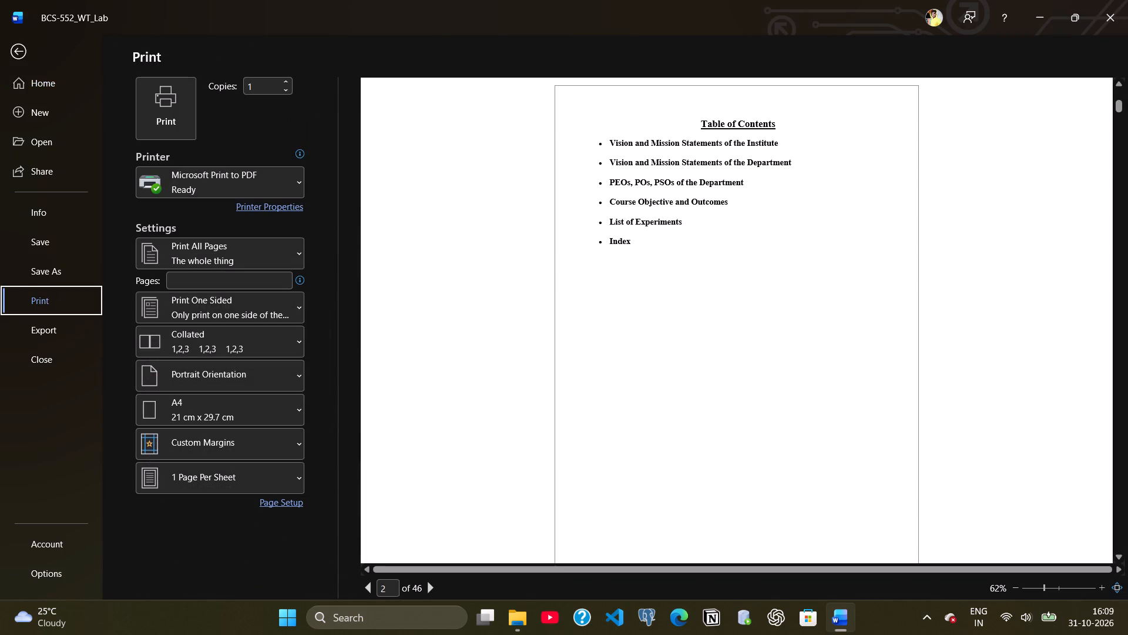
scroll(712, 342, "down", 2)
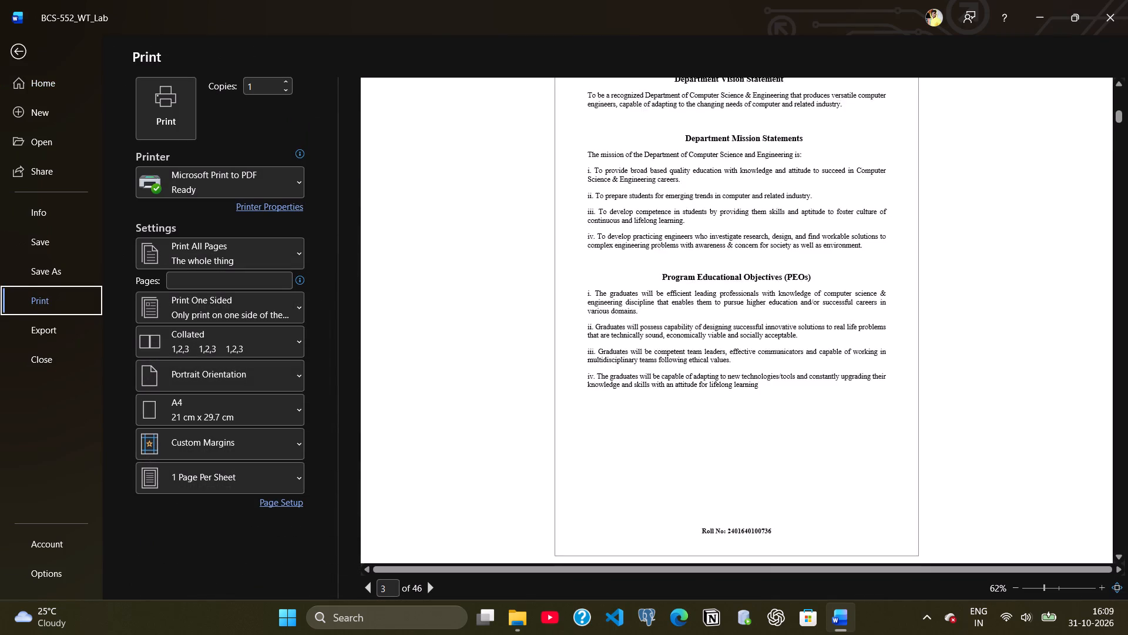
scroll(712, 342, "down", 2)
scroll(712, 342, "up", 20)
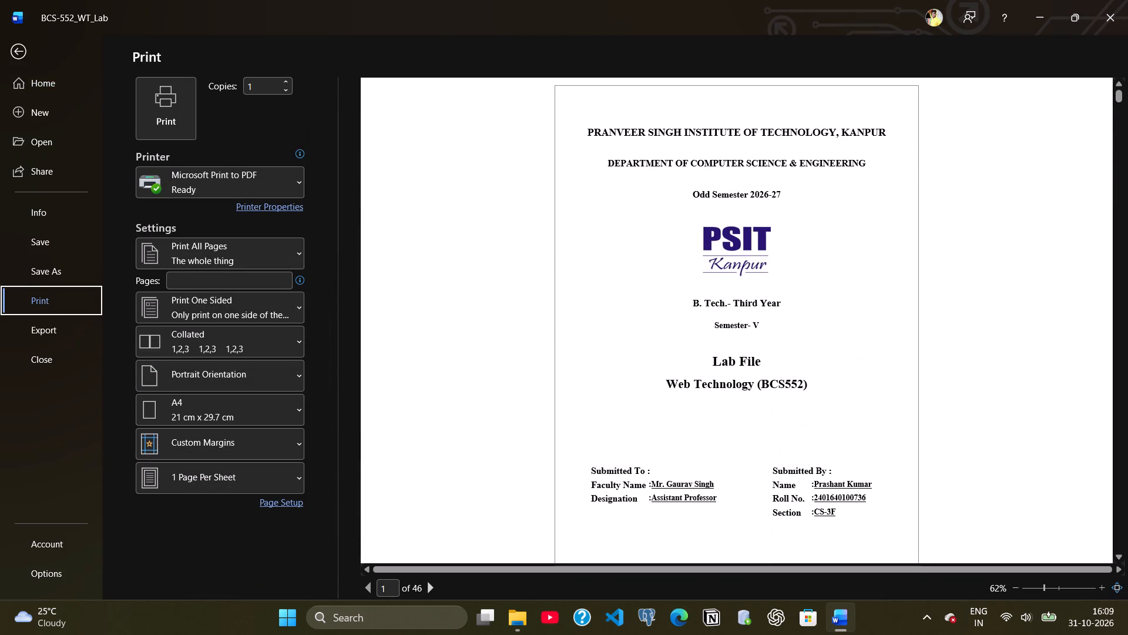
left_click(170, 105)
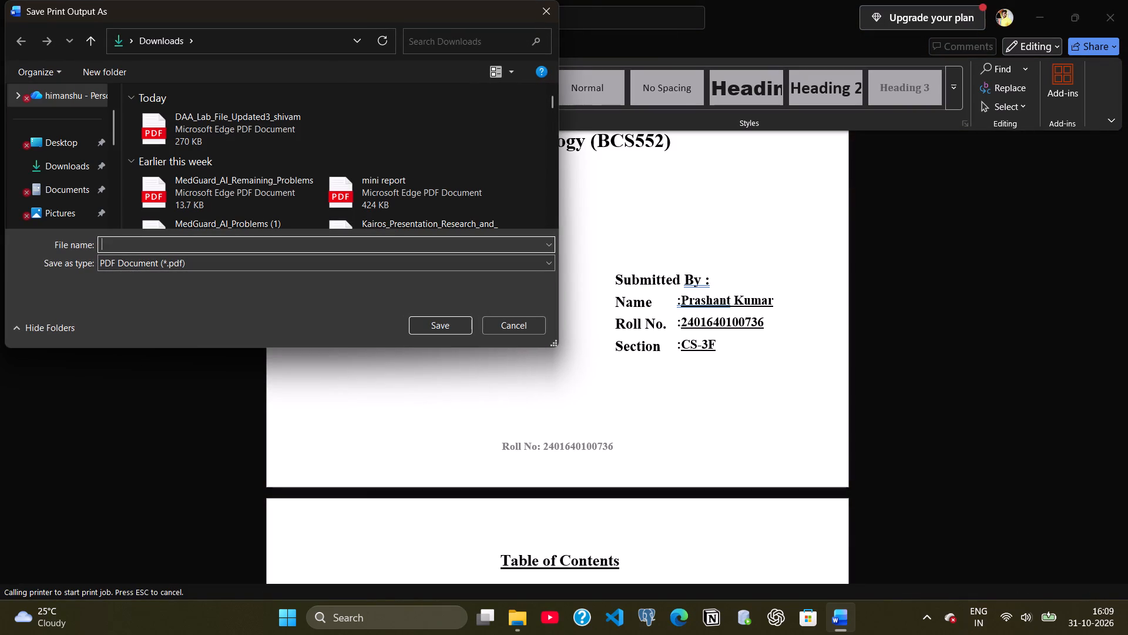
left_click(330, 244)
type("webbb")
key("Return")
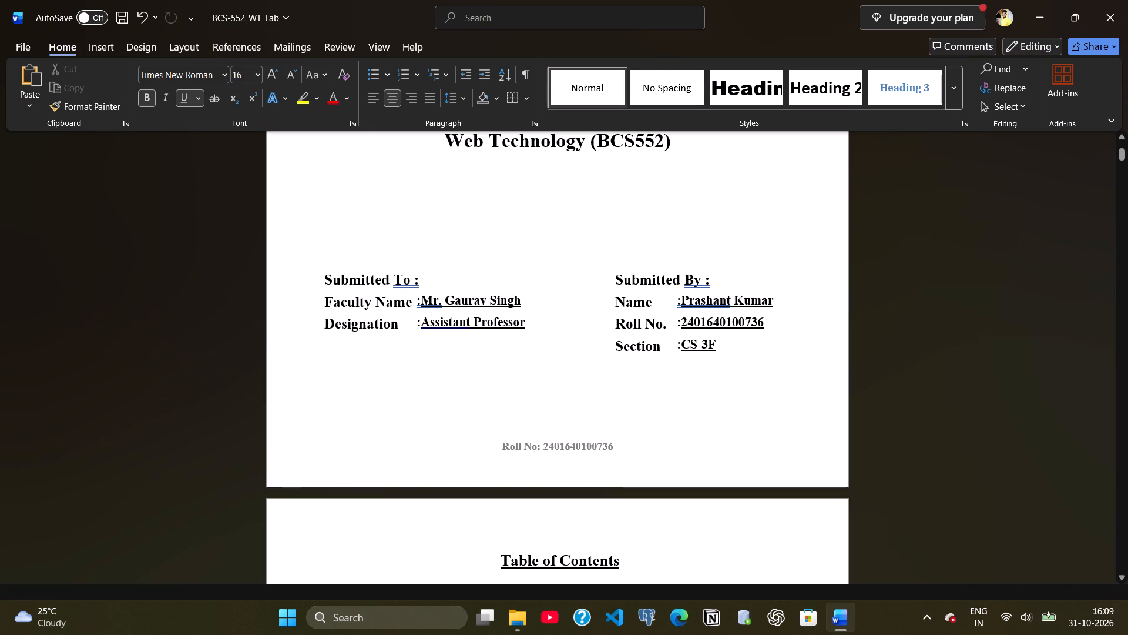
Switch to File Explorer and open webbb.pdf from the Downloads folder to view it.
left_click(521, 617)
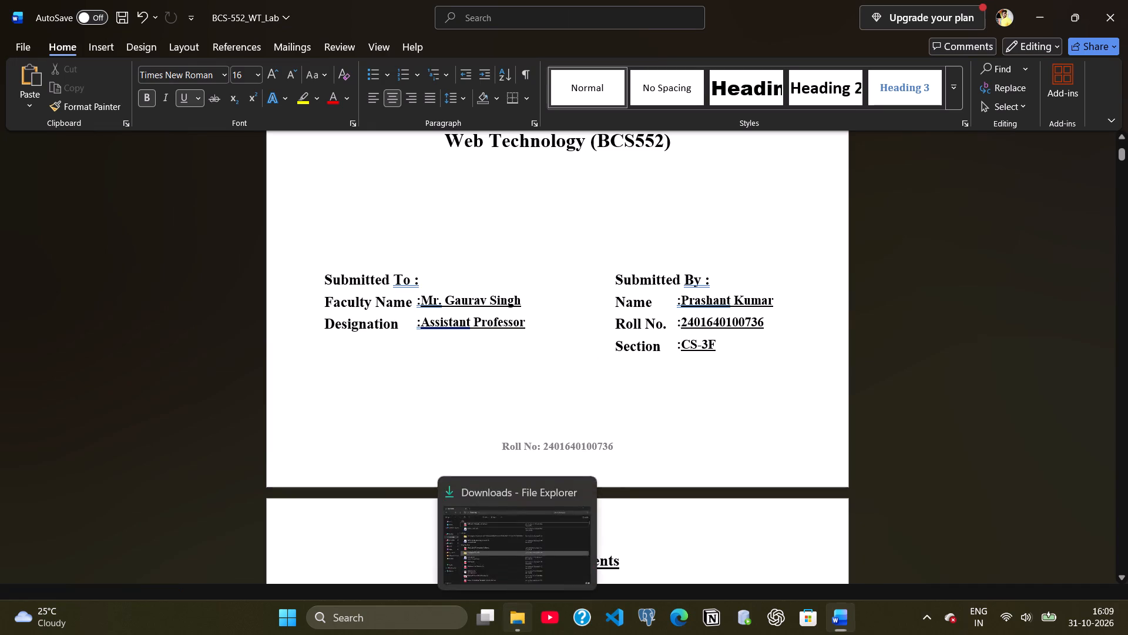
double_click(221, 198)
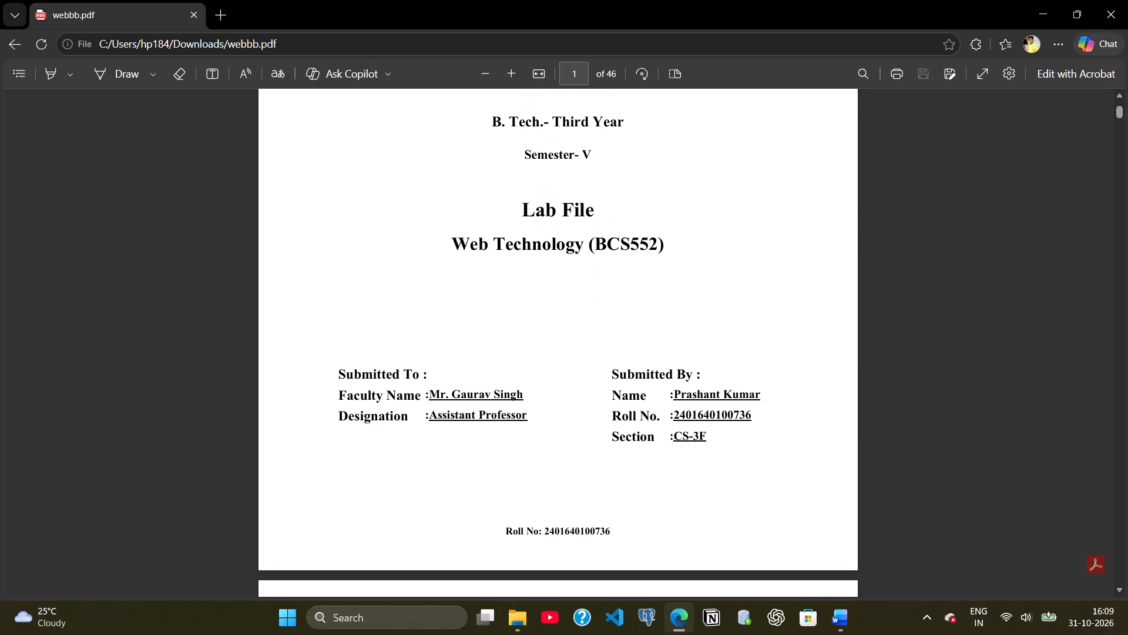
Close the opened PDF and copy the webbb PDF file in the Downloads folder.
left_click(1127, 0)
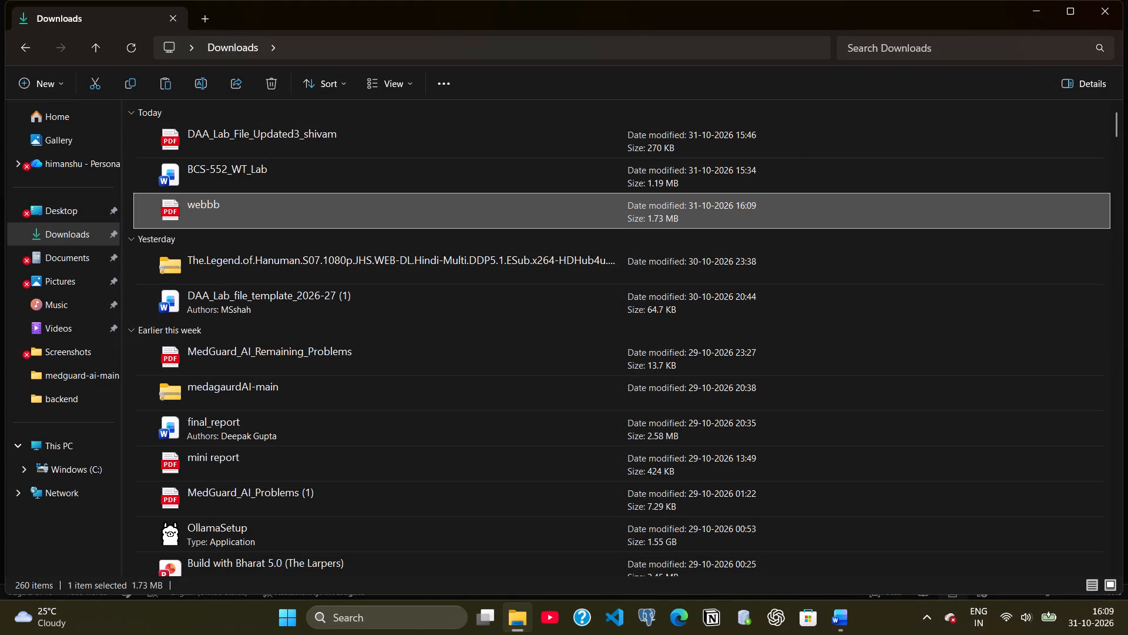
right_click(286, 212)
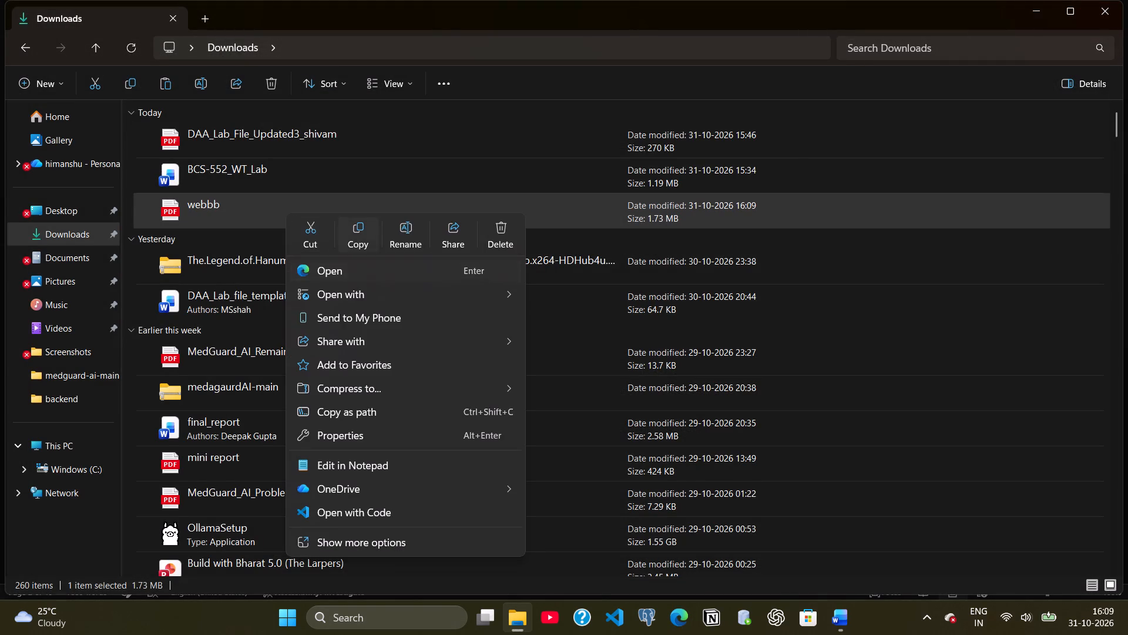
left_click(362, 232)
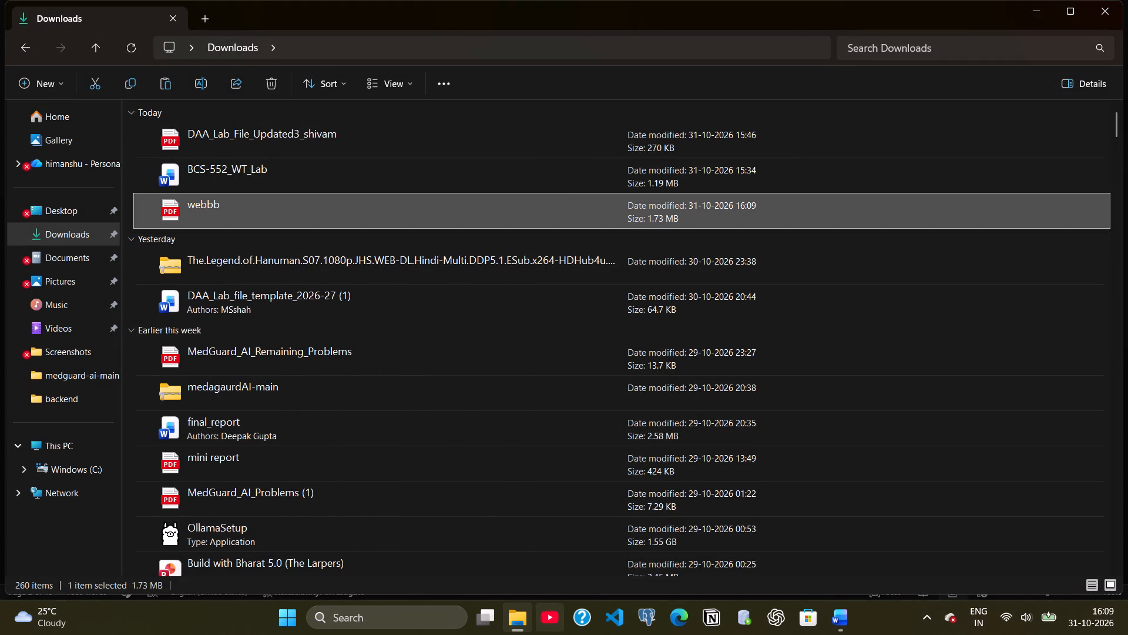
Switch to Google Chrome and open WhatsApp Web at web.whatsapp.com.
left_click(82, 73)
left_click_drag(82, 73, 85, 116)
double_click(85, 116)
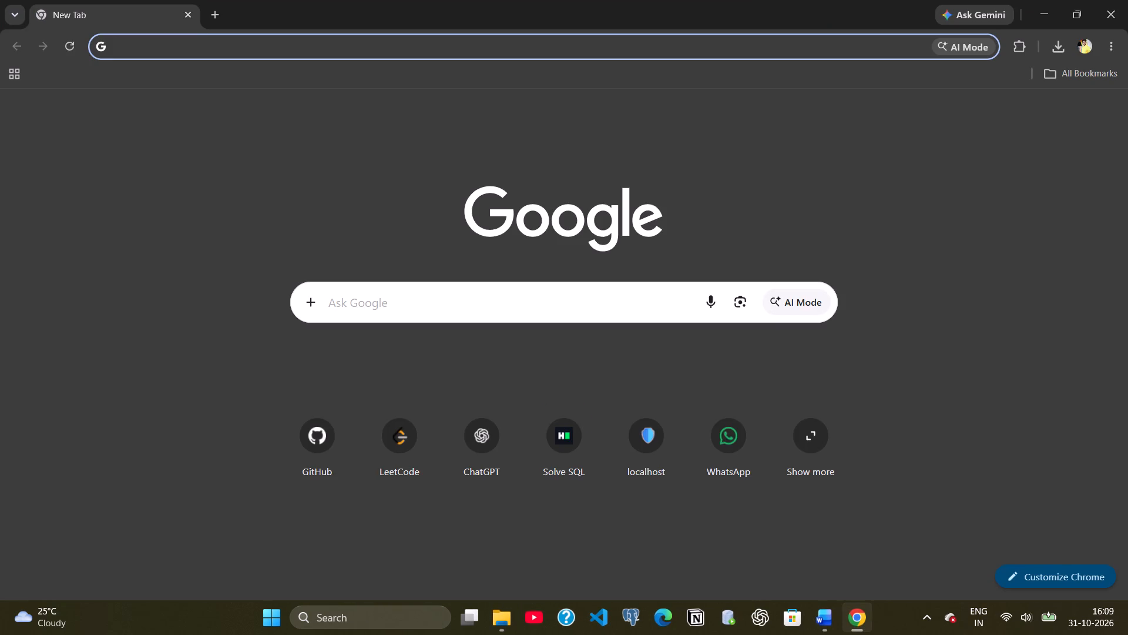
left_click(294, 46)
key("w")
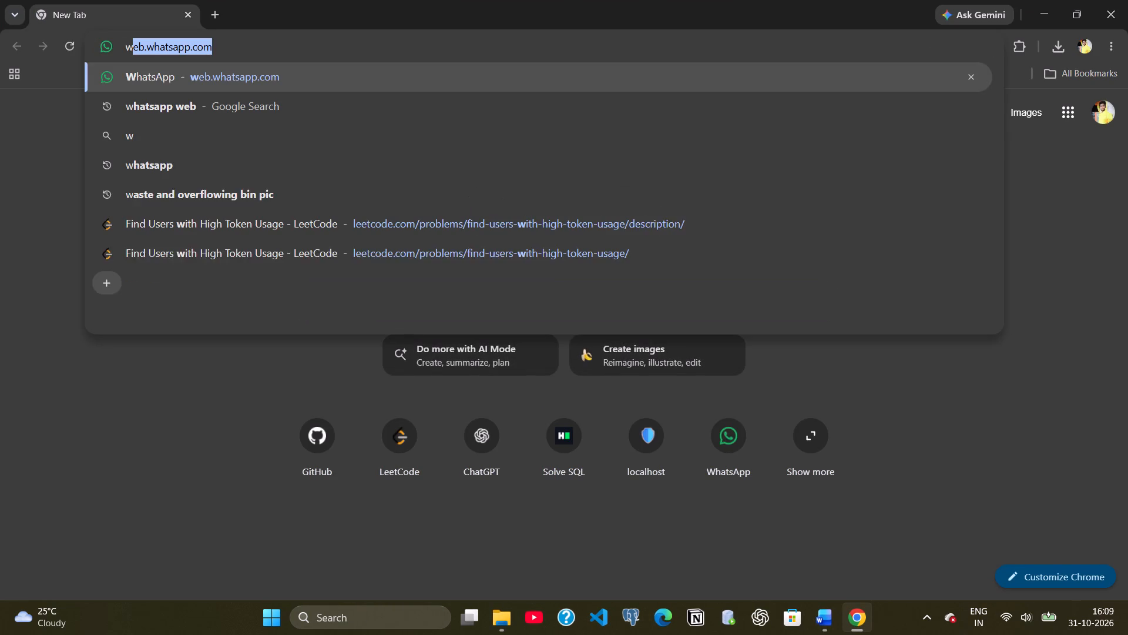
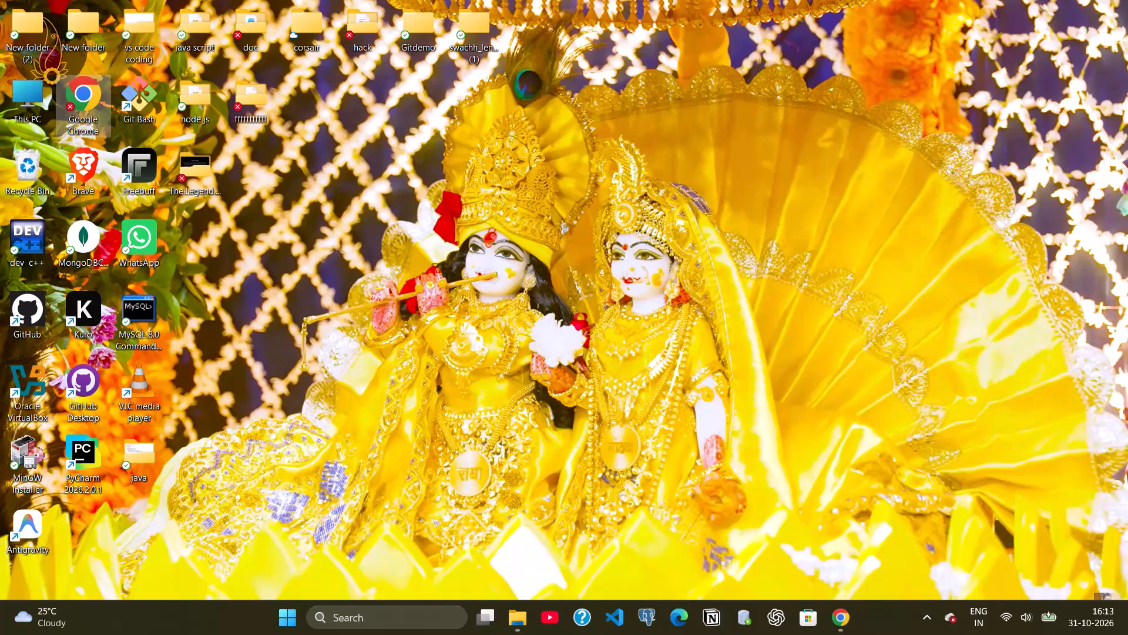
Reopen webbb.pdf from the Downloads folder and check the cover page's submission details and roll number footer.
left_click(521, 616)
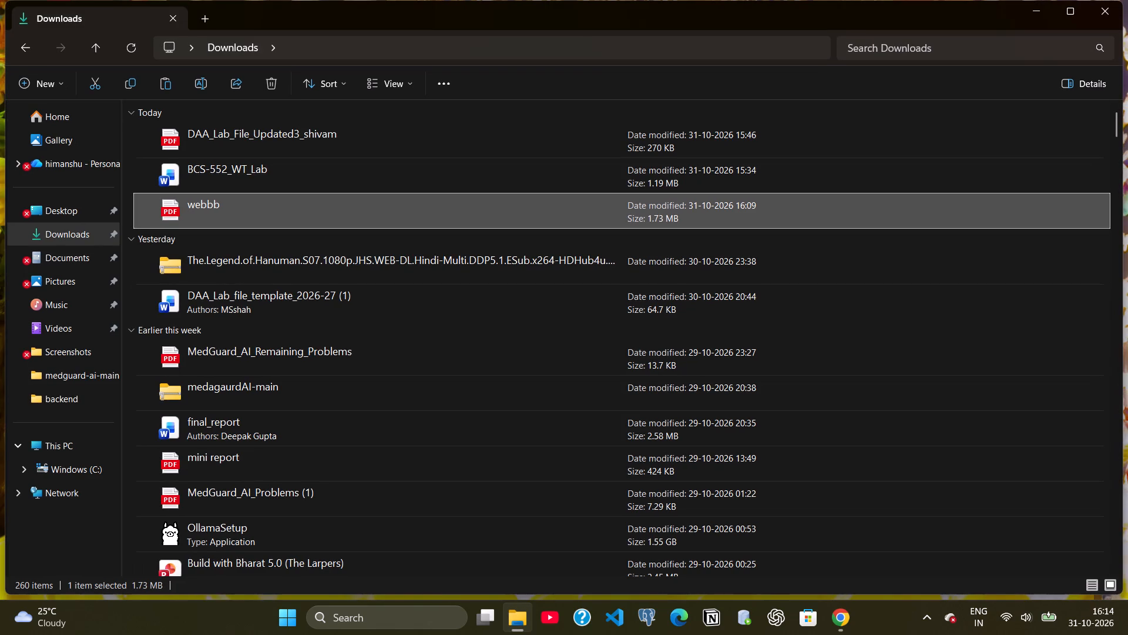
double_click(302, 205)
scroll(304, 349, "down", 3)
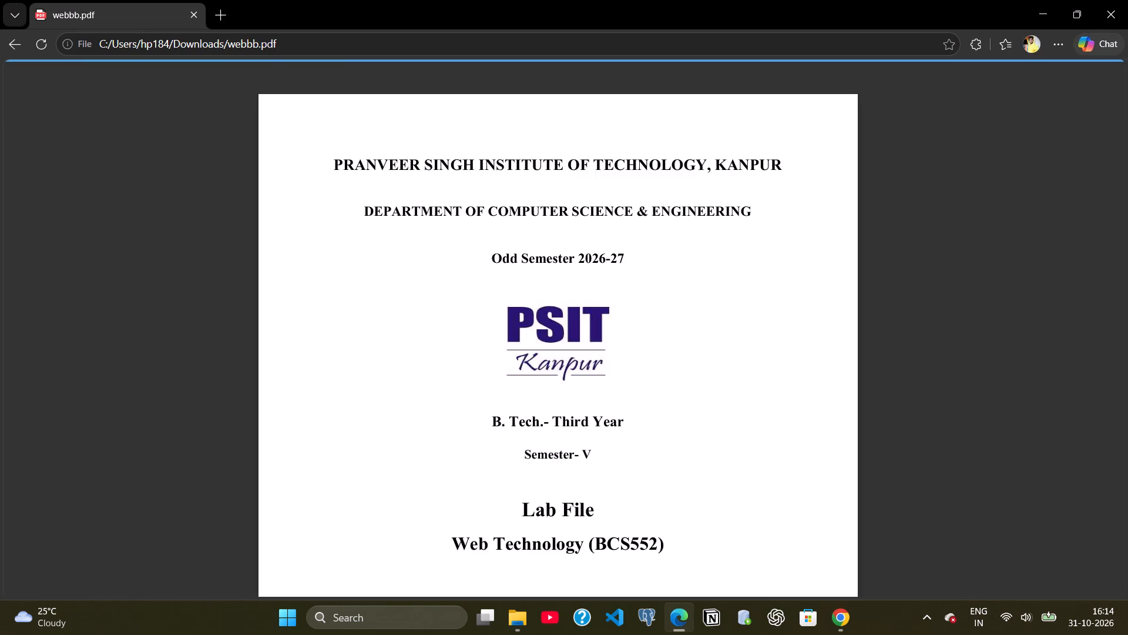
scroll(304, 349, "down", 2)
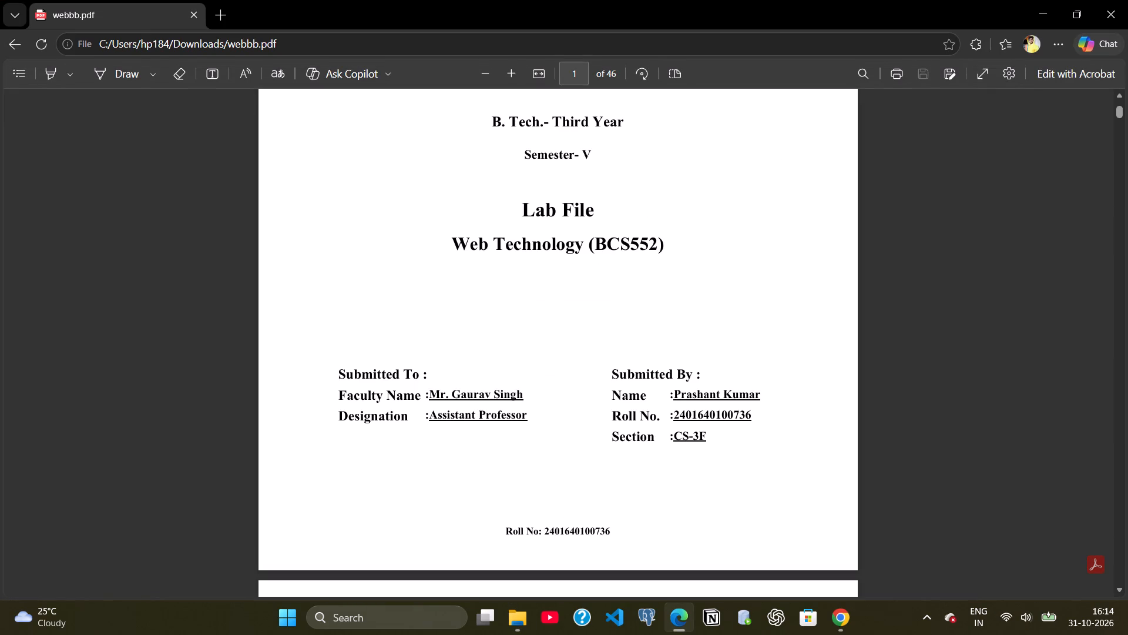
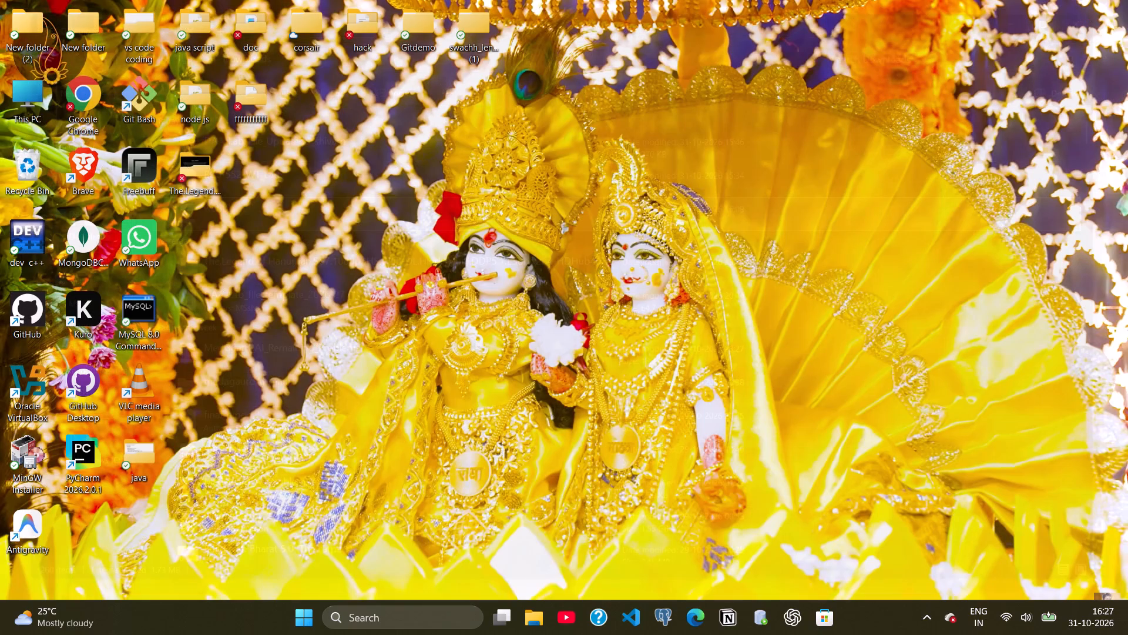
Switch to Google Chrome and open WhatsApp Web at web.whatsapp.com.
double_click(87, 110)
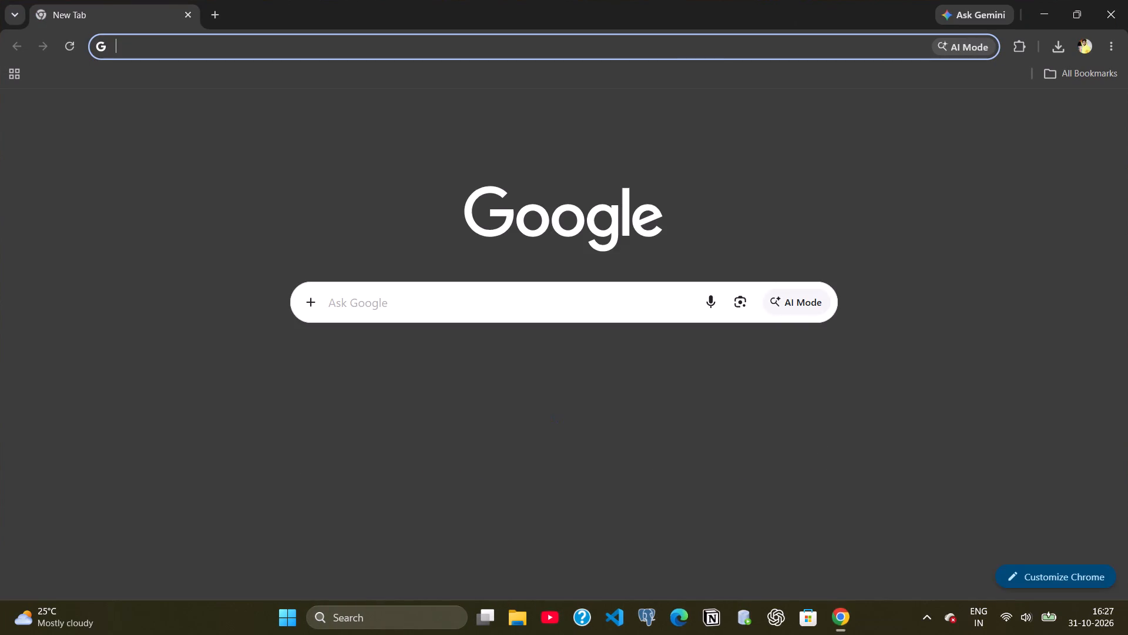
left_click(179, 52)
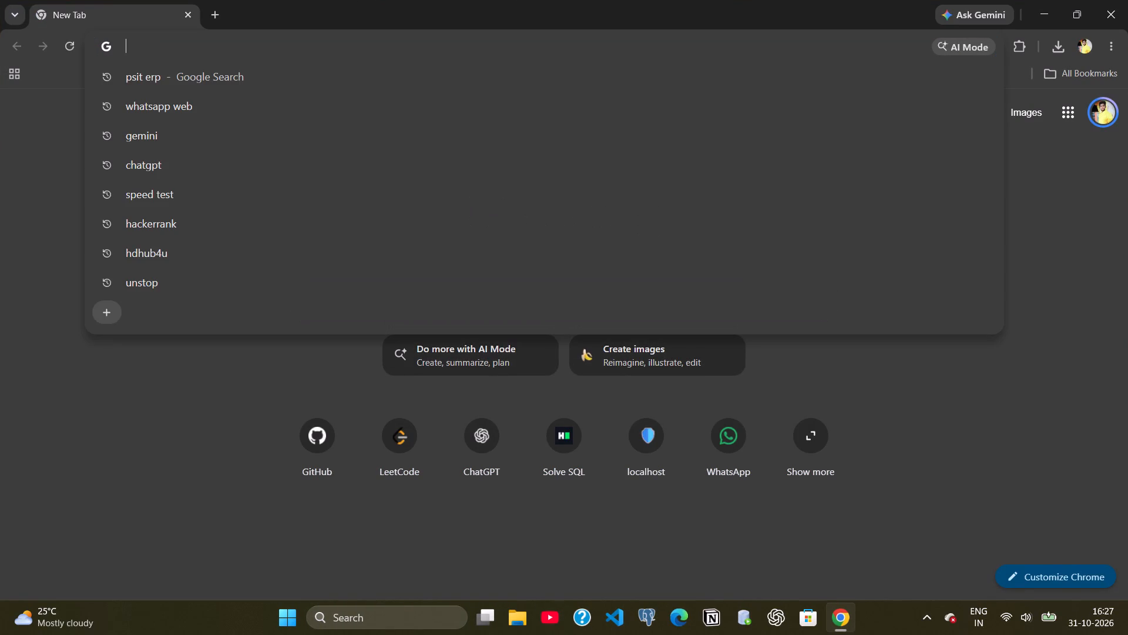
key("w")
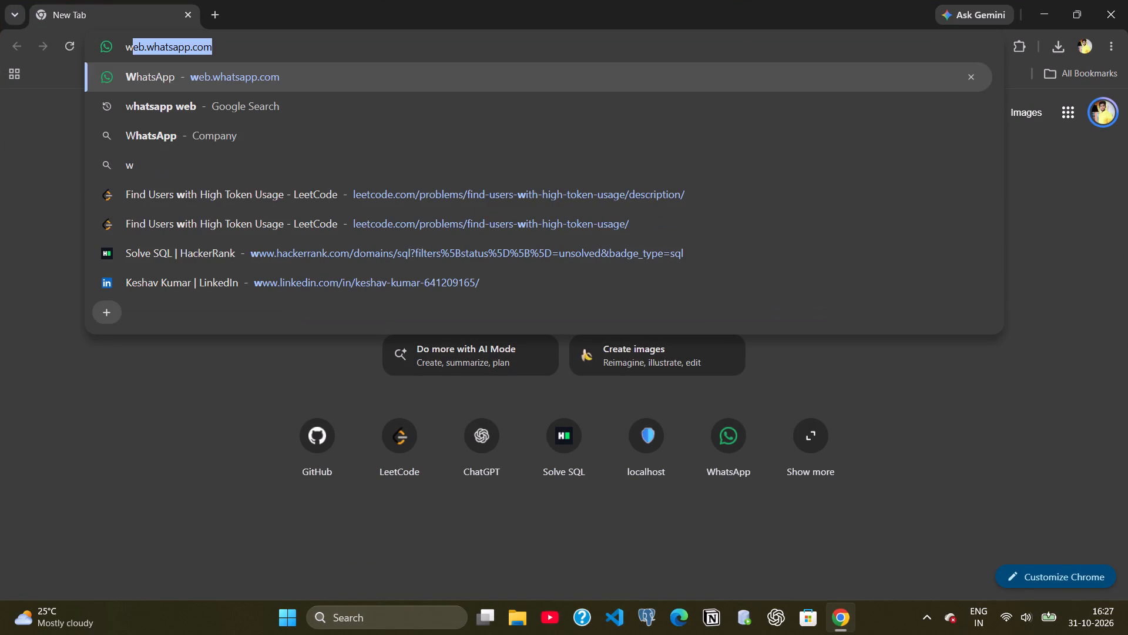
key("Return")
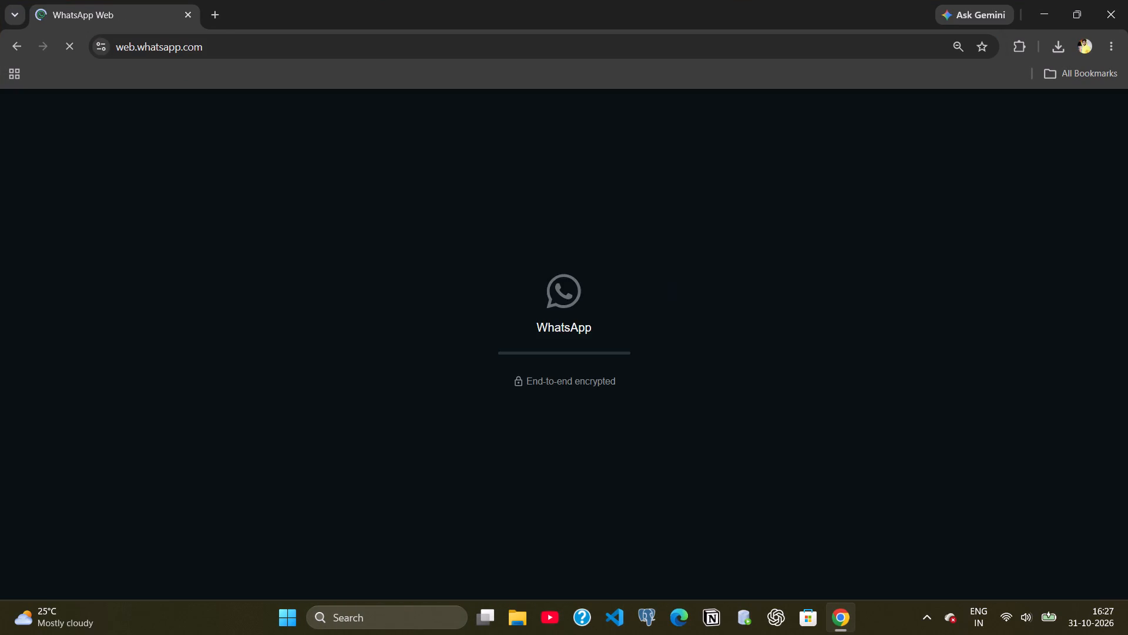